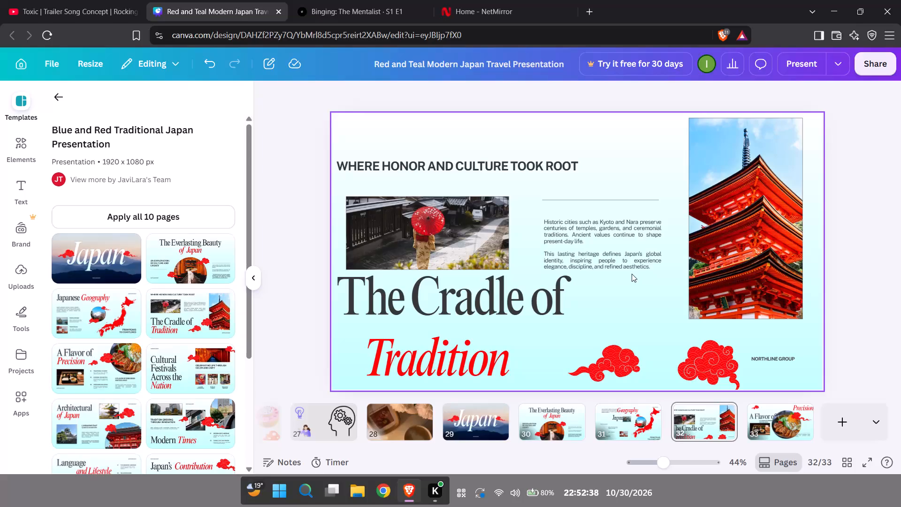
On page 32, shift the red-umbrella street photo and the heading "WHERE HONOR AND CULTURE TOOK ROOT" slightly up and to the right.
drag(445, 214, 473, 193)
drag(477, 161, 544, 144)
drag(545, 163, 573, 139)
click(589, 175)
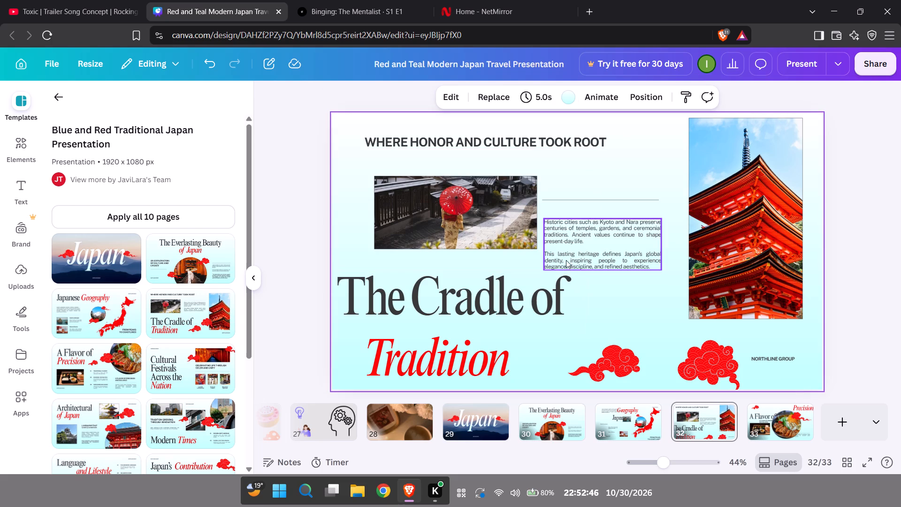
Reposition the paragraph about historic cities higher on the slide, between the street photo and the pagoda photo.
drag(597, 255, 612, 237)
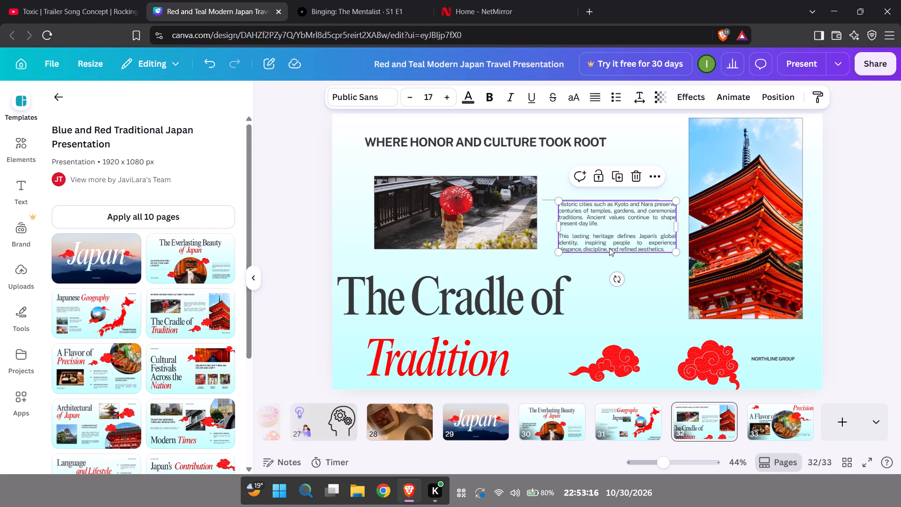
drag(609, 248, 593, 252)
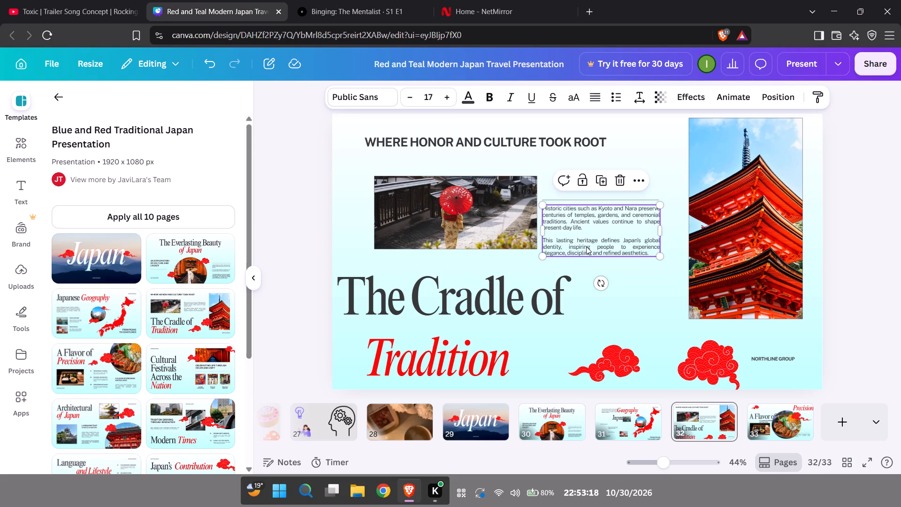
drag(586, 246, 614, 260)
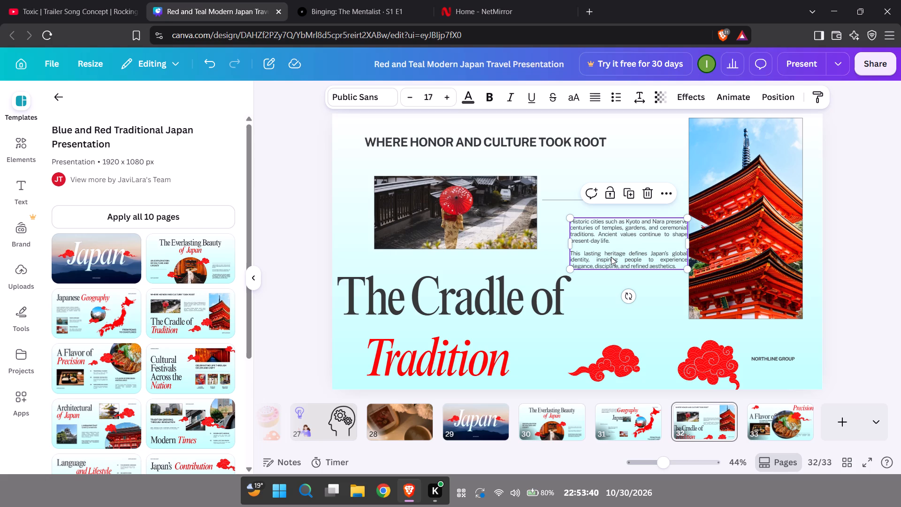
drag(611, 257, 620, 222)
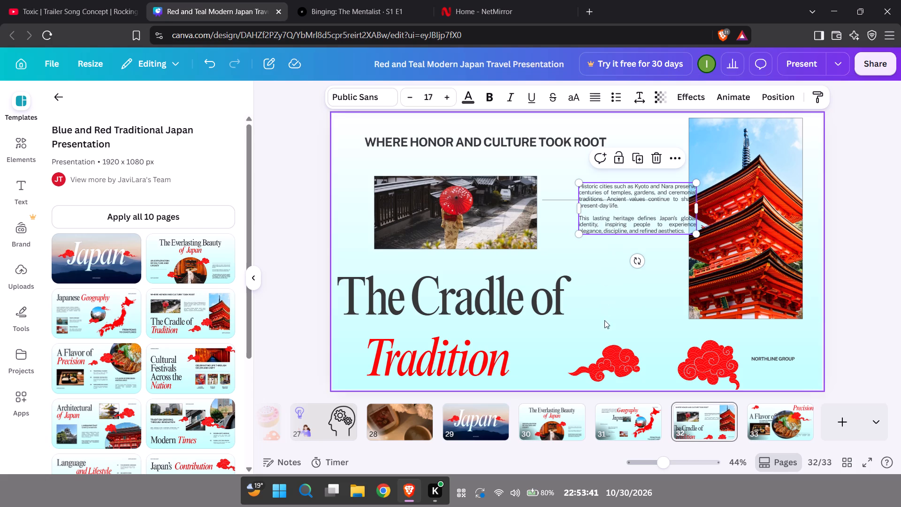
Raise both red clouds, placing the larger one over the lower edge of the pagoda photo.
drag(602, 372, 614, 330)
drag(713, 376, 700, 333)
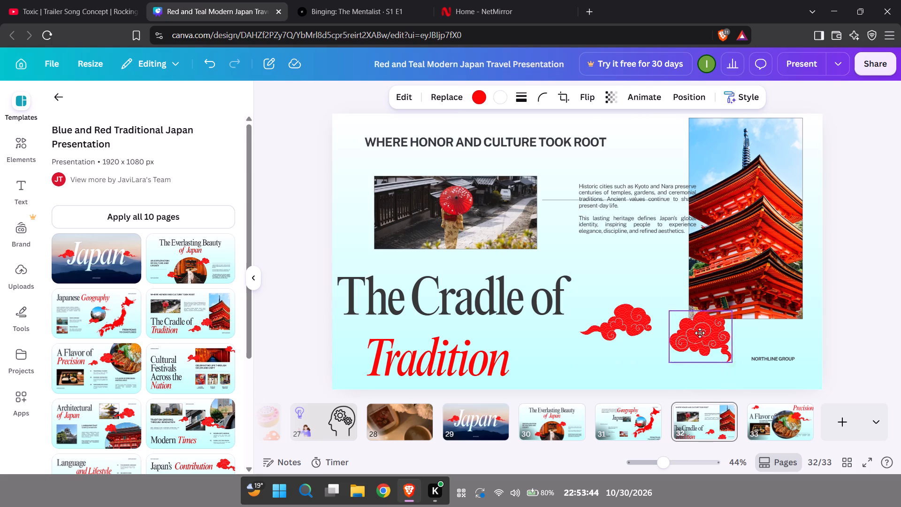
drag(700, 333, 699, 330)
Shift the pagoda photo slightly left and move the "NORTHLINE GROUP" label closer to the slide's lower-right corner.
drag(757, 267, 662, 261)
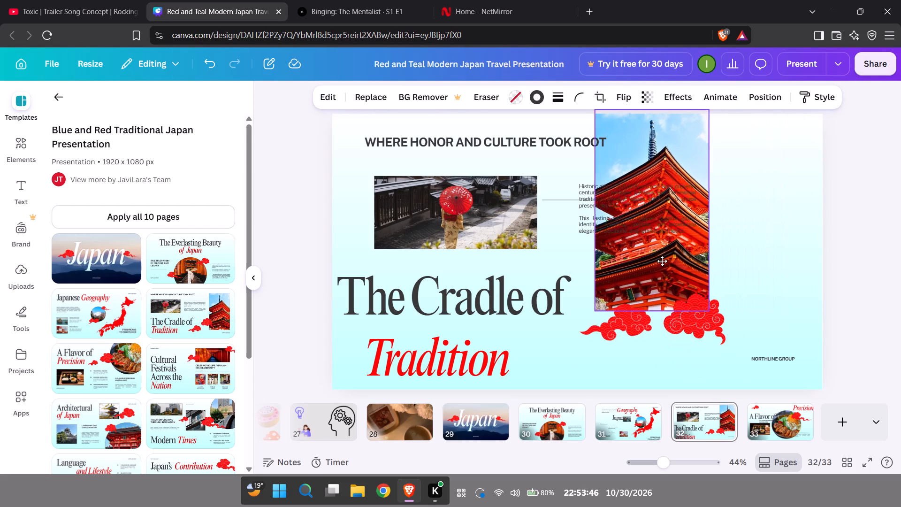
drag(662, 261, 740, 265)
drag(780, 355, 787, 368)
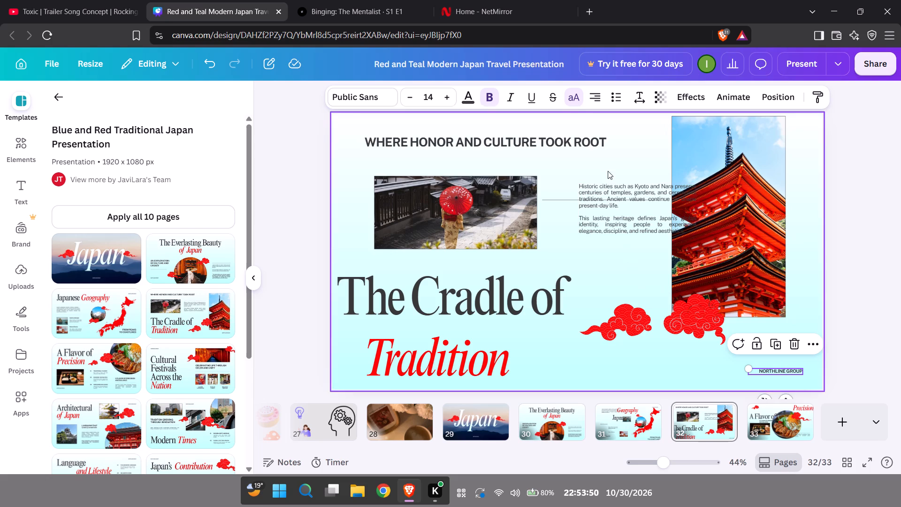
Lower the historic-cities paragraph beneath the thin divider line, beside the pagoda photo.
drag(617, 216, 626, 250)
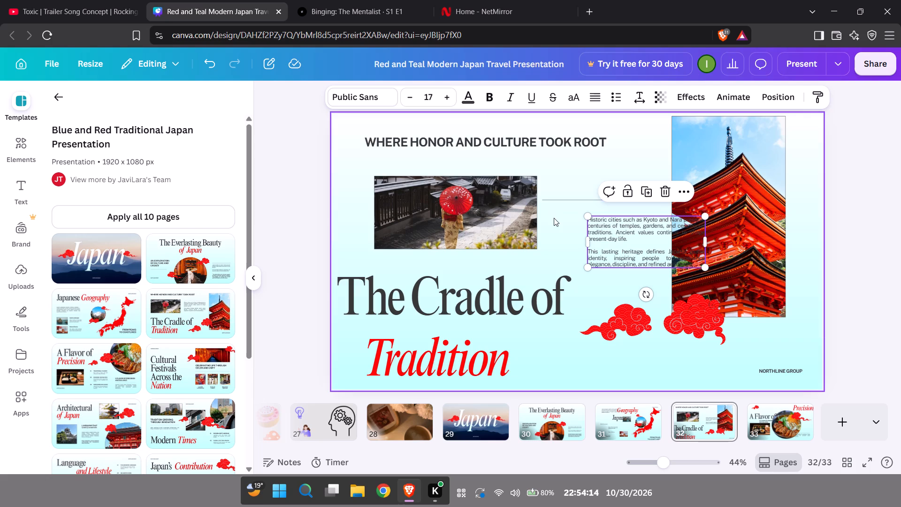
drag(554, 217, 556, 203)
Move the street photo up under the heading and nudge the title lines "The Cradle of" and "Tradition" up and right.
drag(495, 297, 514, 280)
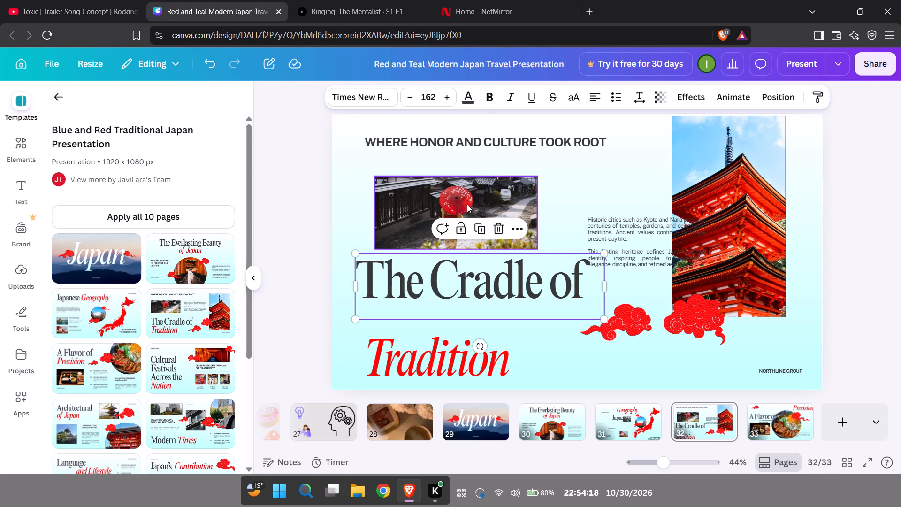
drag(467, 204, 472, 184)
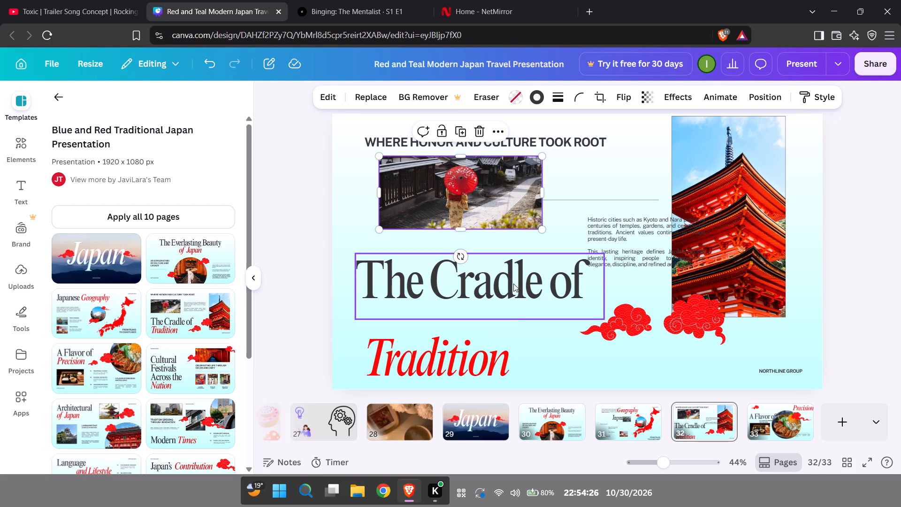
drag(473, 357, 480, 346)
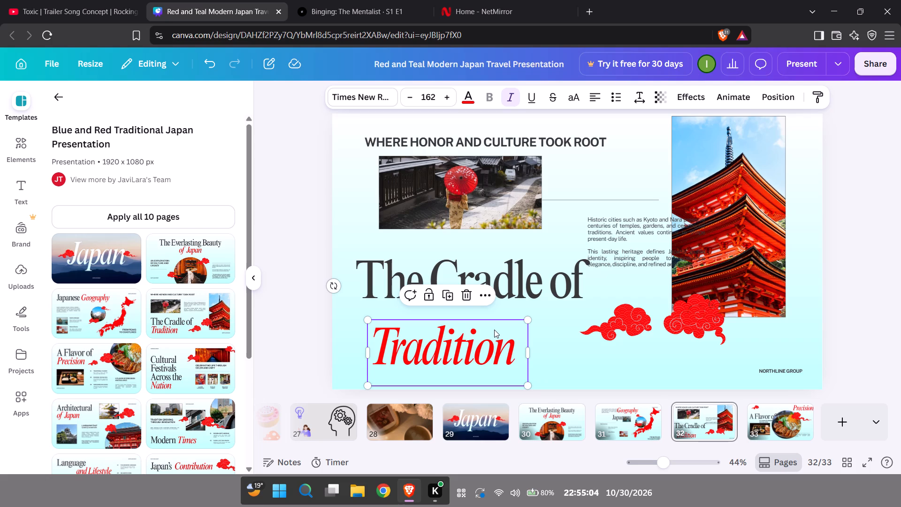
Move the pagoda photo down and right, and place the "NORTHLINE GROUP" label just below the historic-cities paragraph.
drag(741, 259, 759, 289)
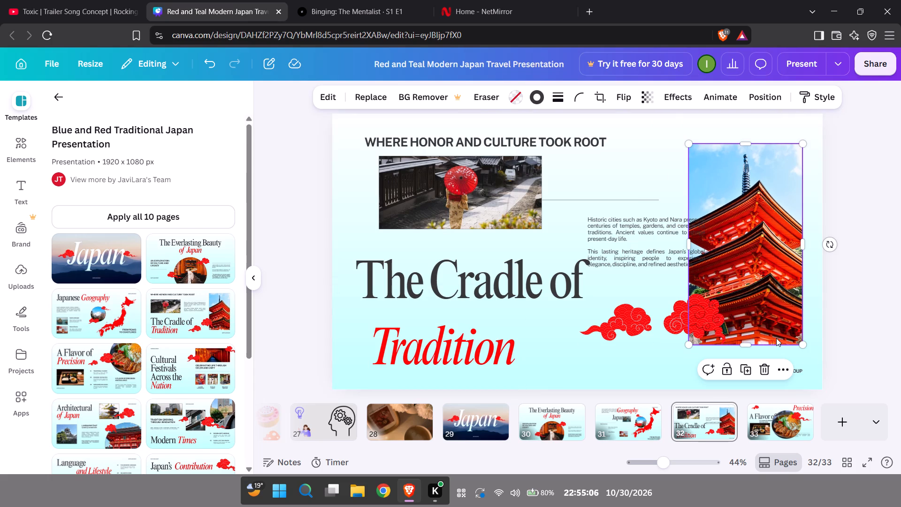
drag(795, 371, 649, 277)
On page 33, move the round food-bowl photo to the slide's upper-right corner and the large red cloud beside "Precision".
click(776, 419)
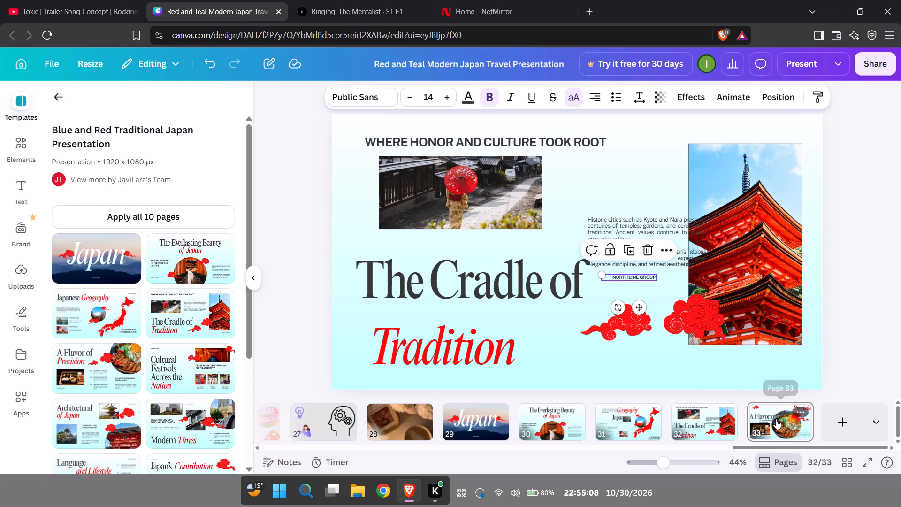
drag(591, 276, 588, 303)
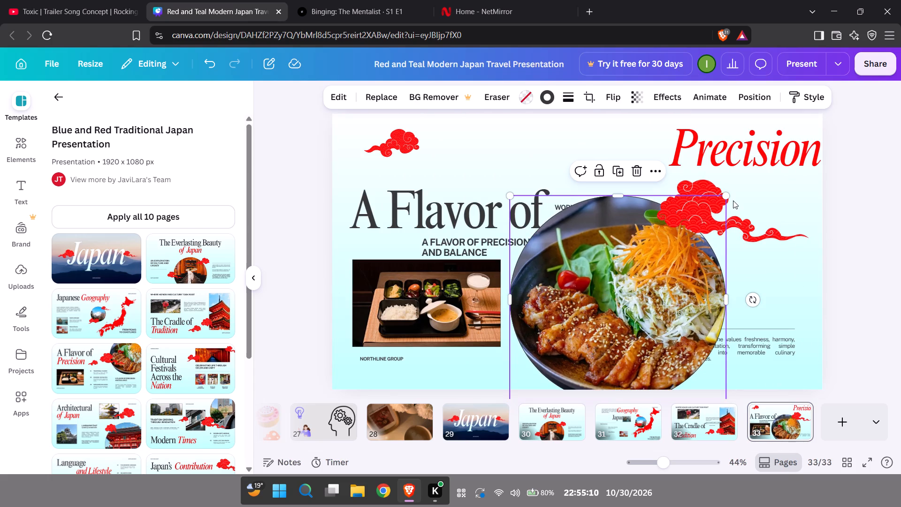
drag(695, 207, 576, 150)
drag(702, 204, 623, 147)
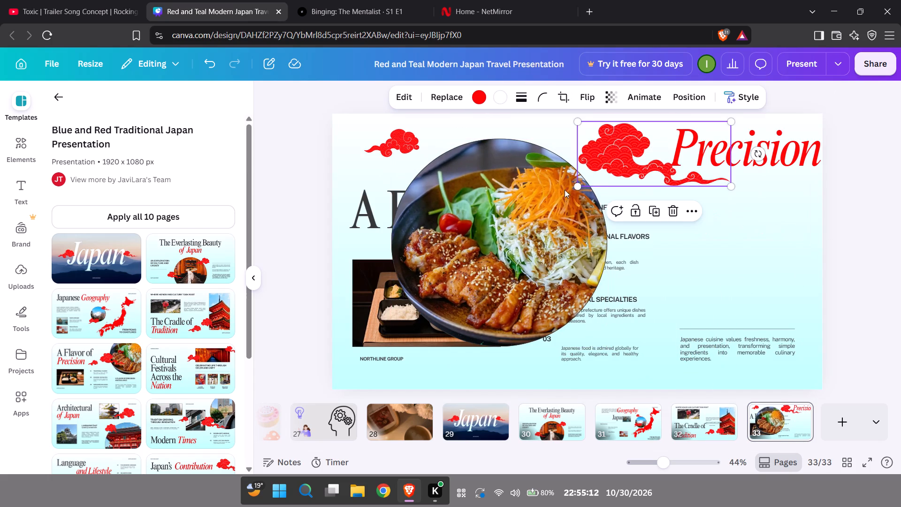
drag(505, 210, 620, 258)
drag(591, 279, 700, 224)
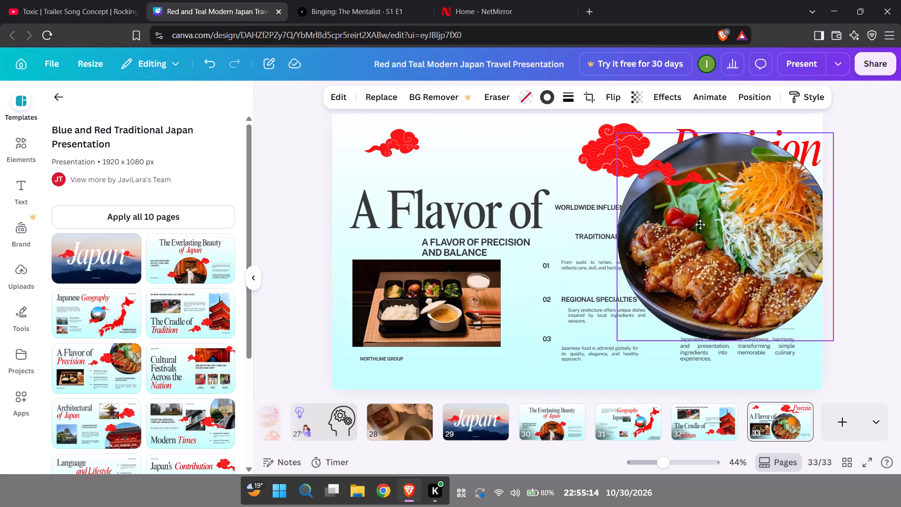
drag(700, 224, 727, 187)
Add a new page after page 33 and apply the "Japan's Contribution" template layout to it.
click(836, 421)
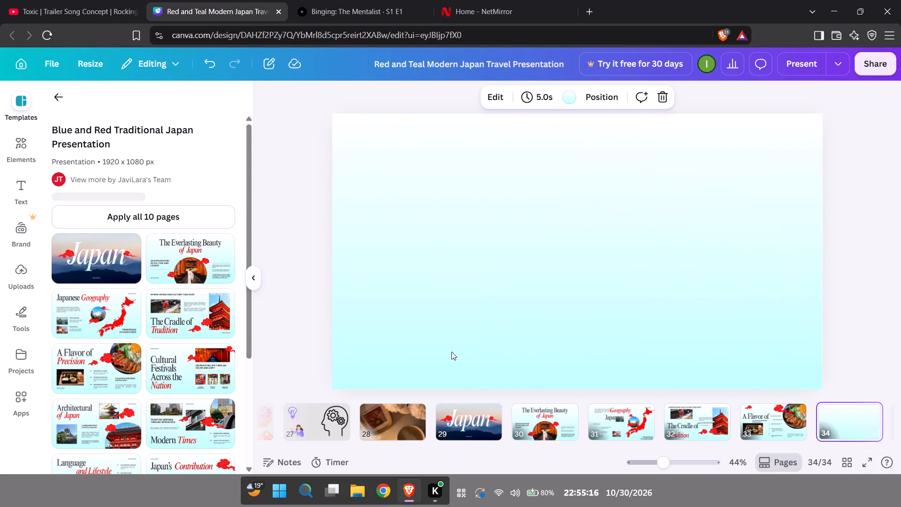
scroll(137, 327, down, 3)
drag(167, 329, 437, 259)
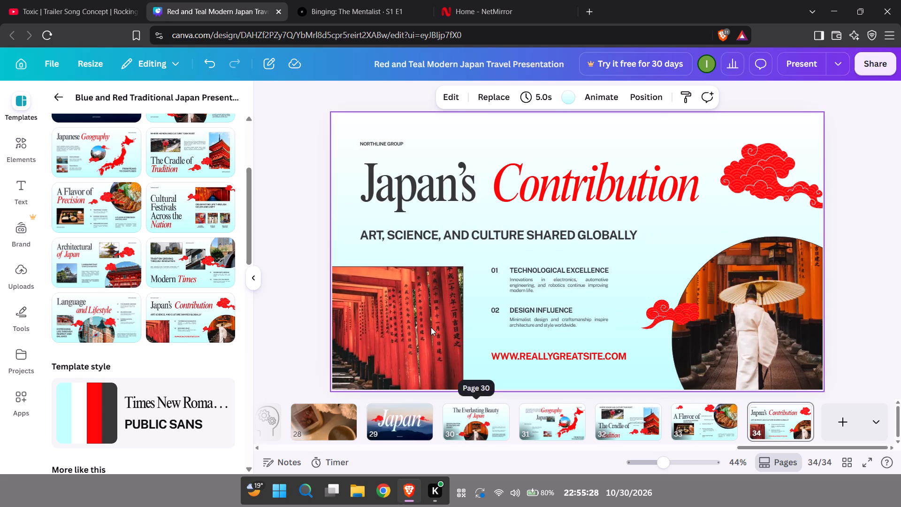
Move the red torii-gate photo fully onto the slide and place the small red cloud above the word "Contribution".
drag(431, 327, 454, 315)
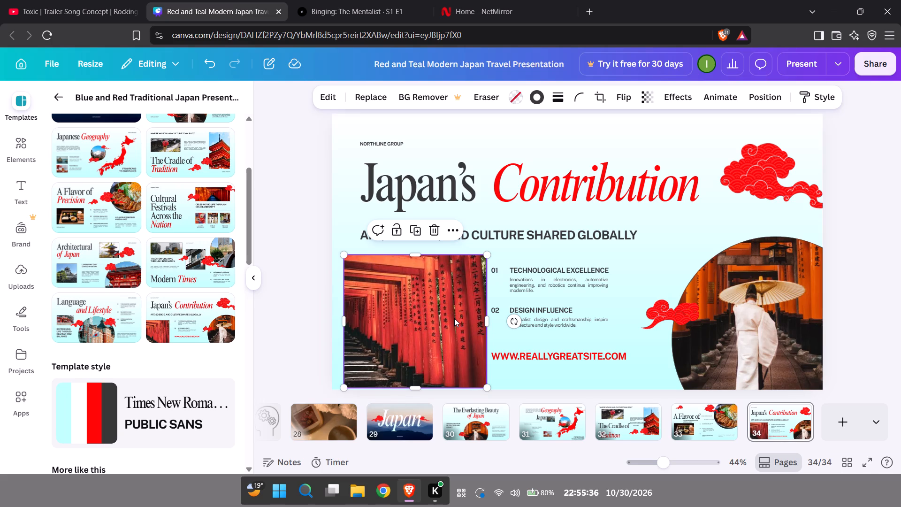
drag(658, 302, 655, 205)
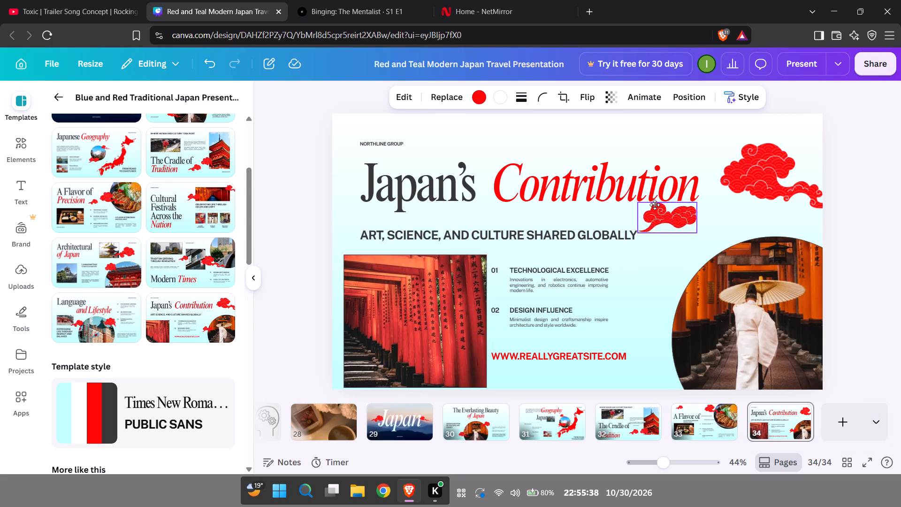
drag(655, 205, 651, 133)
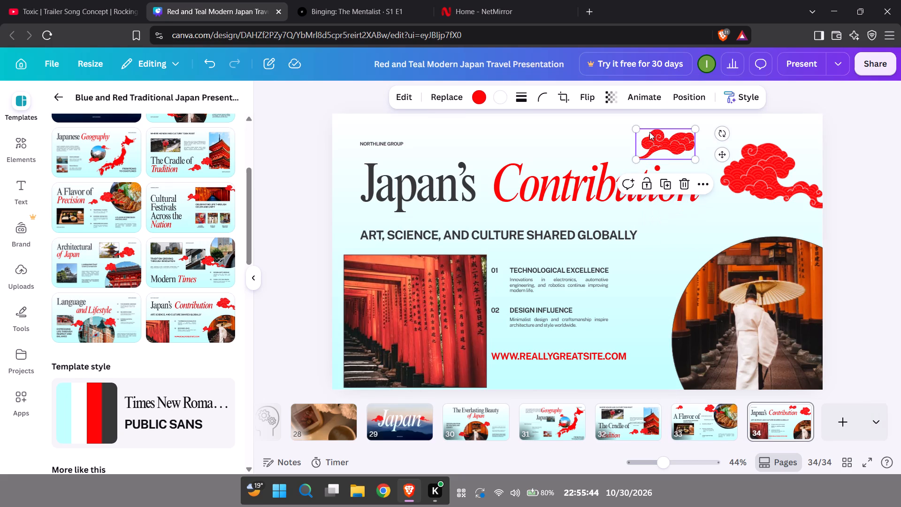
Shift the title word "Contribution" down and to the right so it sits lower than "Japan's".
drag(578, 195, 583, 203)
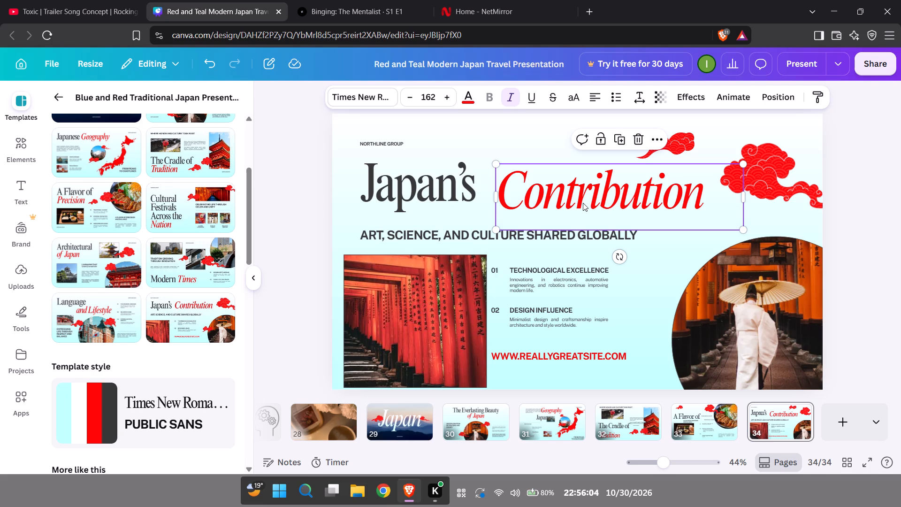
drag(583, 203, 597, 218)
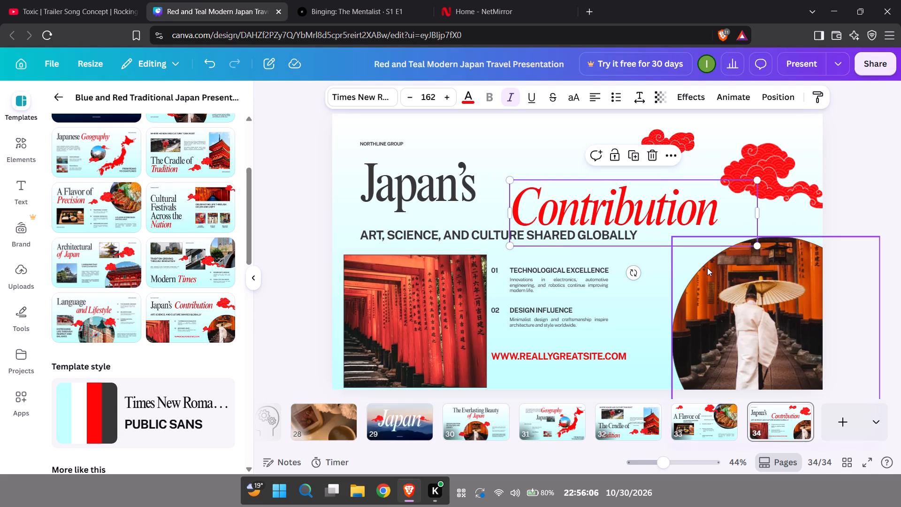
Reposition the round photo of the person with the parasol slightly up and left within the slide's lower-right corner.
drag(726, 310, 681, 258)
drag(683, 279, 721, 336)
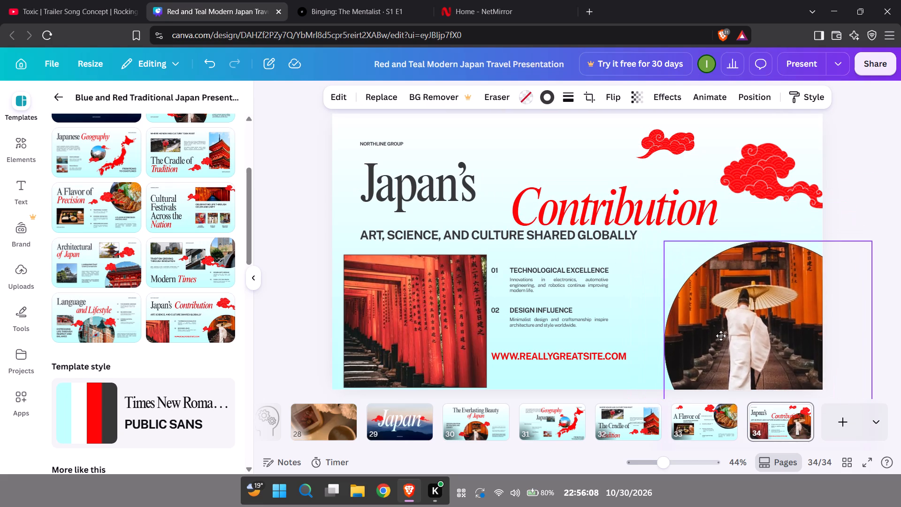
drag(721, 336, 721, 336)
drag(724, 332, 670, 269)
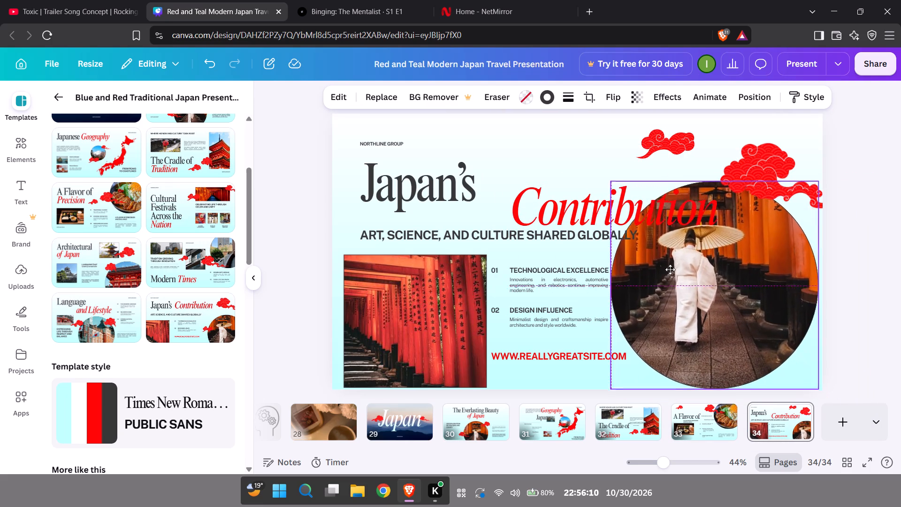
drag(670, 269, 721, 310)
Move the subtitle "ART, SCIENCE, AND CULTURE SHARED GLOBALLY" to the slide's top edge and the torii-gate photo beneath "Japan's".
drag(392, 319, 370, 322)
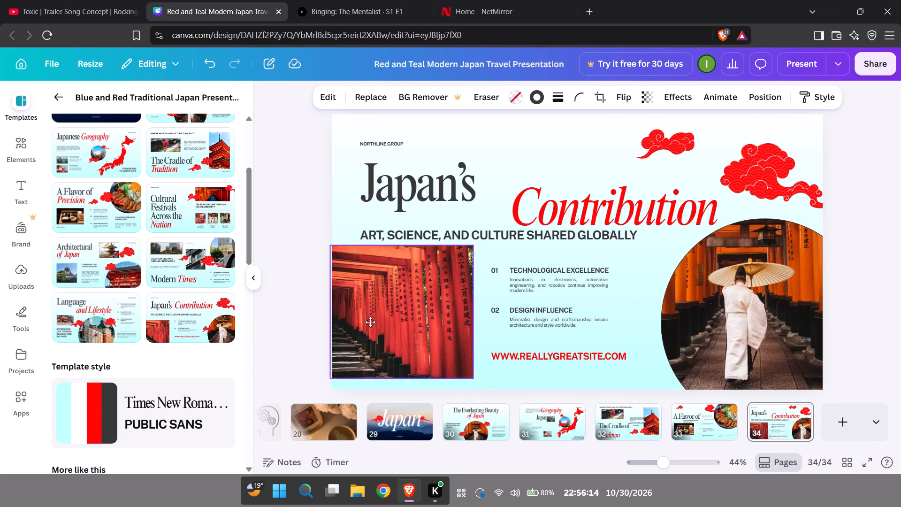
drag(370, 322, 360, 344)
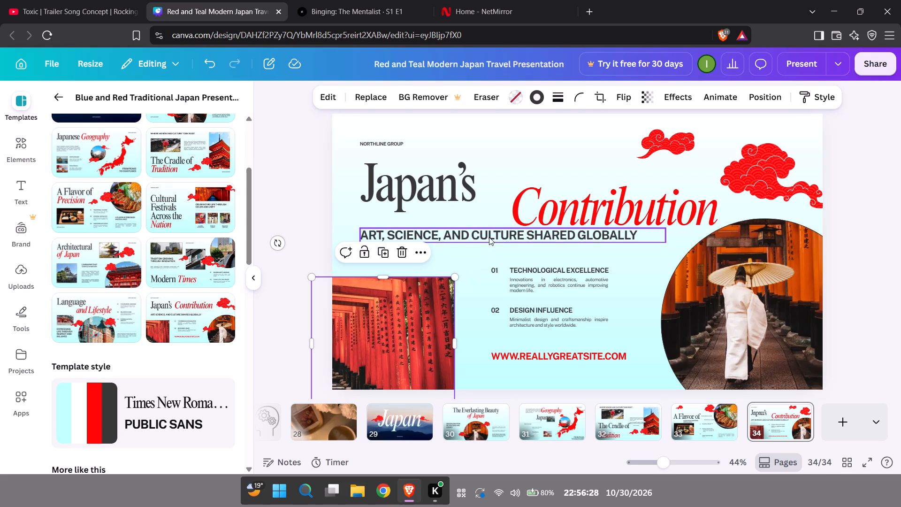
drag(489, 237, 505, 128)
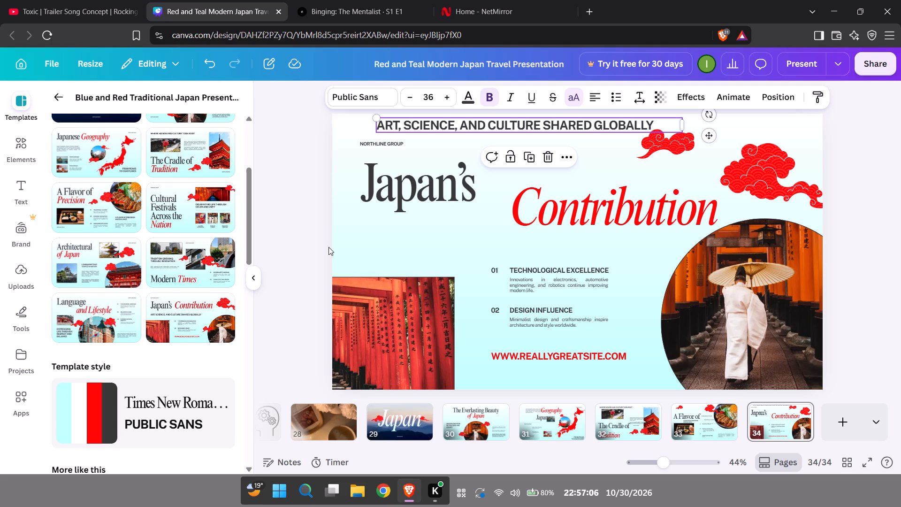
drag(419, 293, 466, 253)
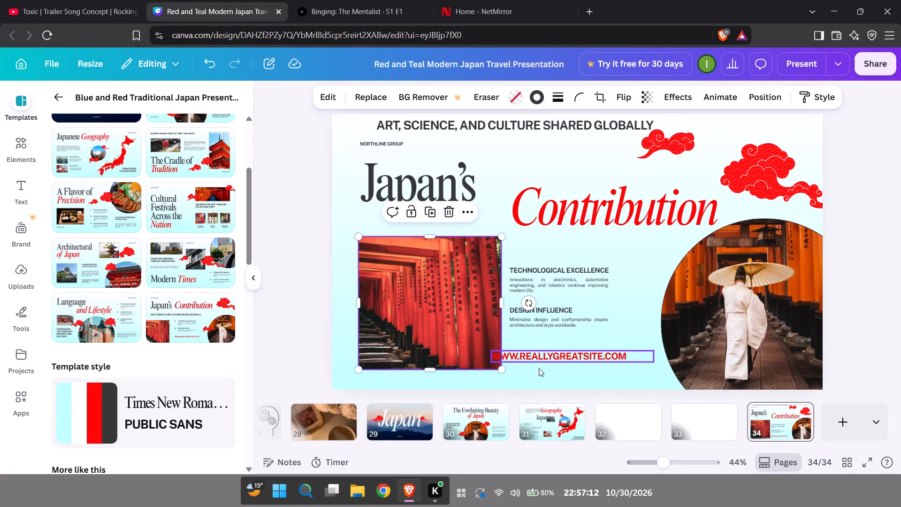
Lower the website address toward the slide's bottom edge and move the electronics and robotics paragraph above "TECHNOLOGICAL EXCELLENCE".
drag(547, 357, 573, 377)
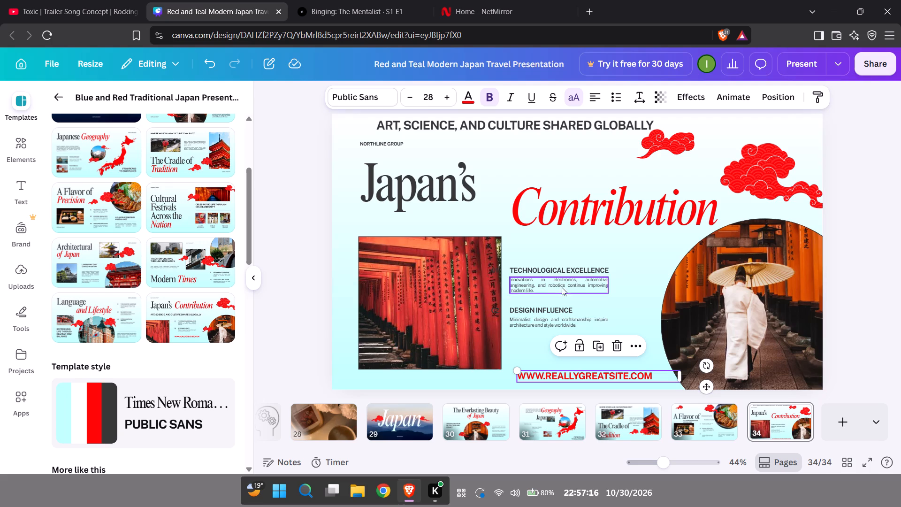
drag(563, 284, 597, 263)
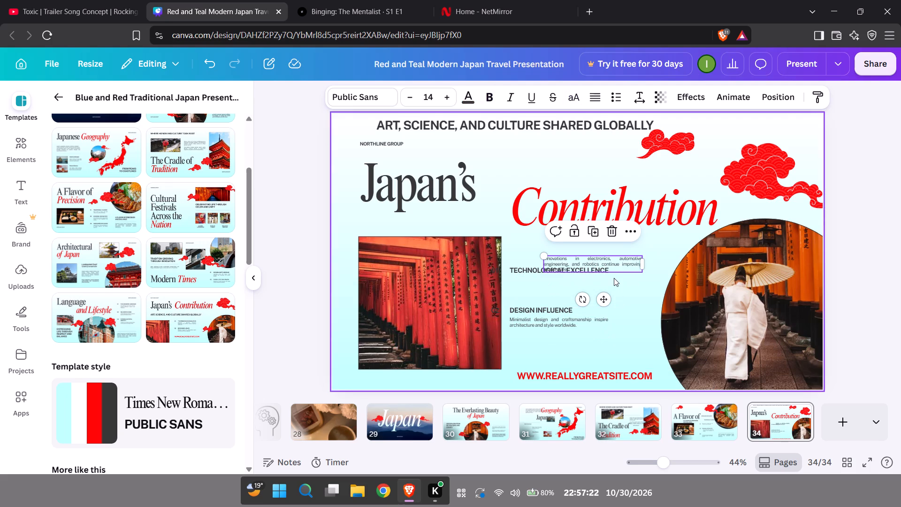
Move the title word "Contribution" back up and left, nearly in line with "Japan's".
drag(614, 230, 595, 205)
drag(559, 193, 544, 176)
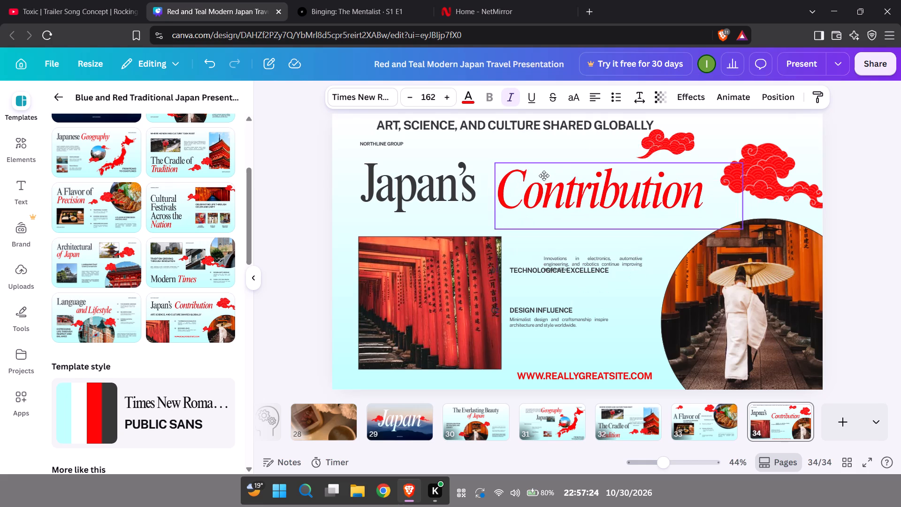
drag(544, 176, 543, 175)
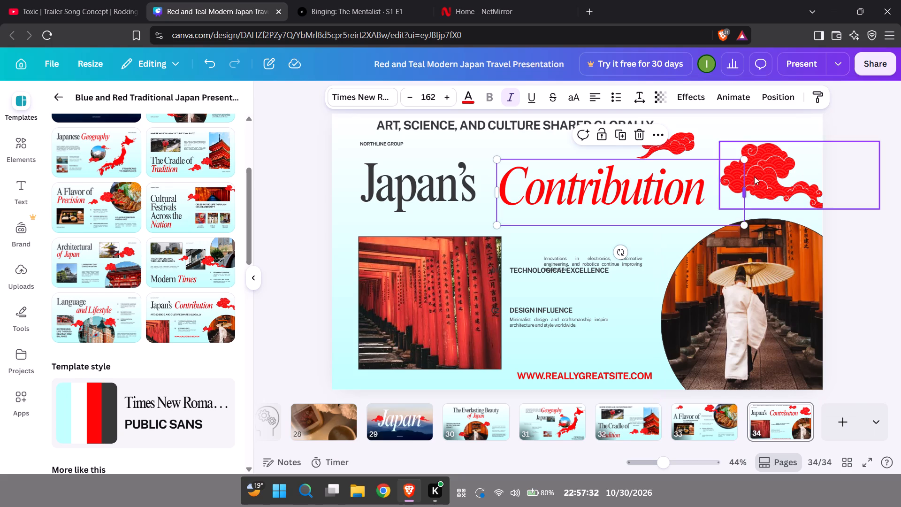
Move the large red cloud beside "TECHNOLOGICAL EXCELLENCE", overlapping the parasol photo, and the small cloud to just above that photo, beside "Contribution".
drag(754, 177, 639, 276)
drag(652, 150, 731, 207)
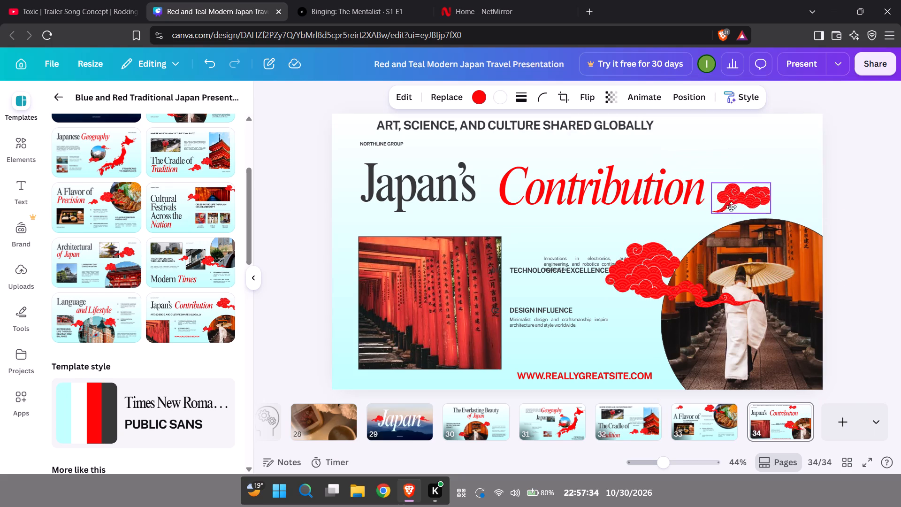
drag(731, 207, 759, 208)
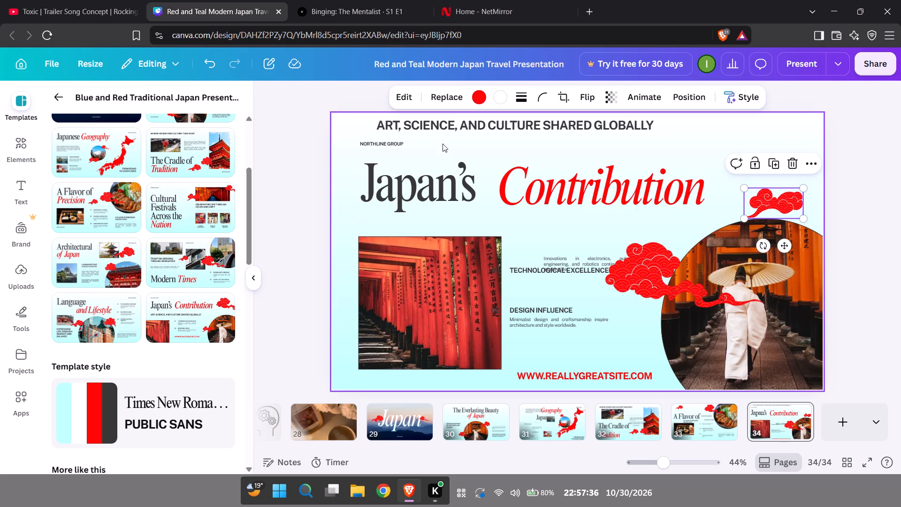
Move the "NORTHLINE GROUP" label beneath "Contribution" and lower the "ART, SCIENCE, AND CULTURE SHARED GLOBALLY" subtitle across the title.
drag(387, 145, 596, 231)
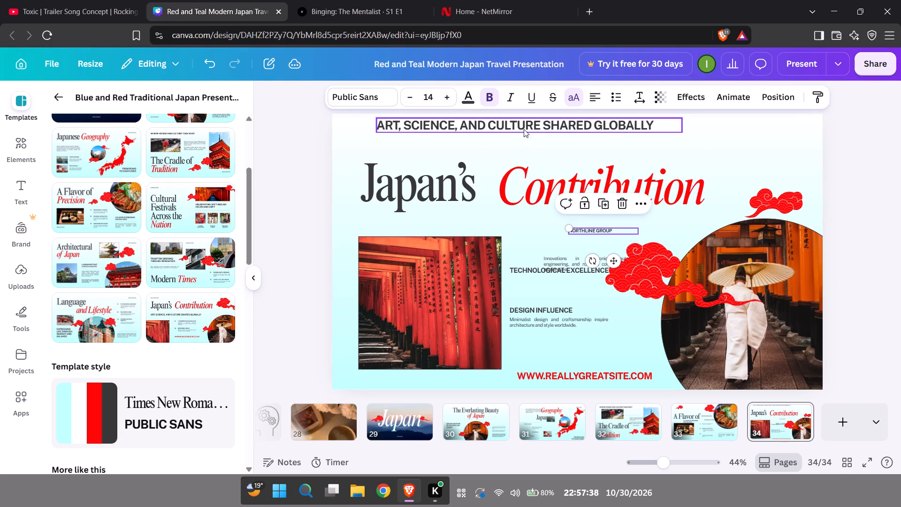
drag(524, 129, 531, 191)
Add page 35 and apply the TOKYO cover page from the Red and White Minimalist Tokyo Presentation template.
click(833, 419)
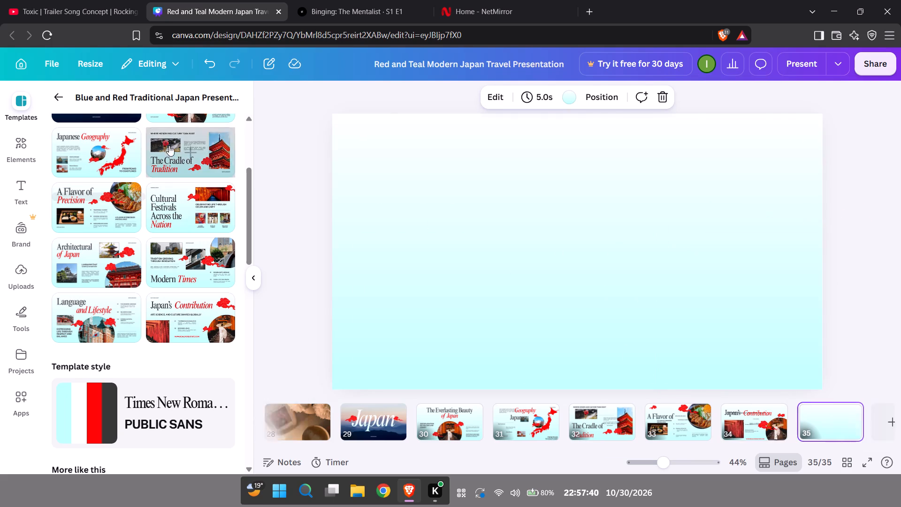
click(62, 92)
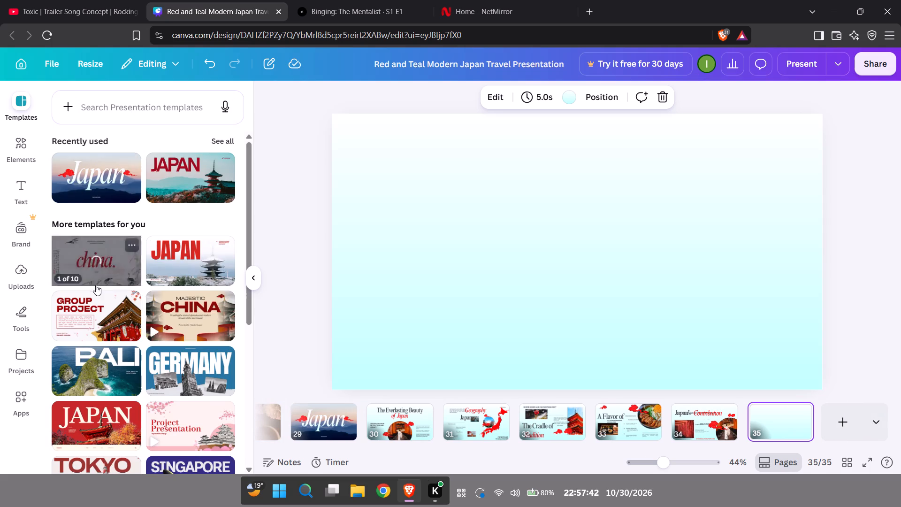
scroll(97, 287, down, 6)
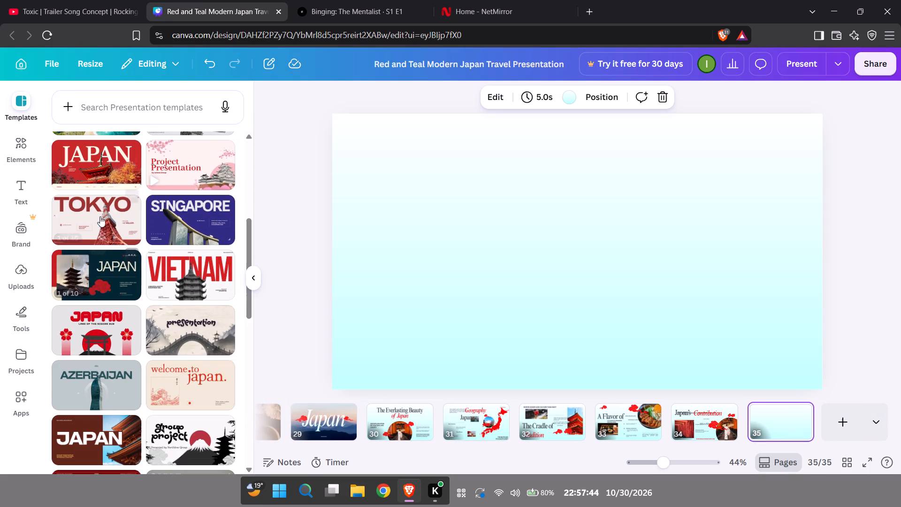
click(103, 206)
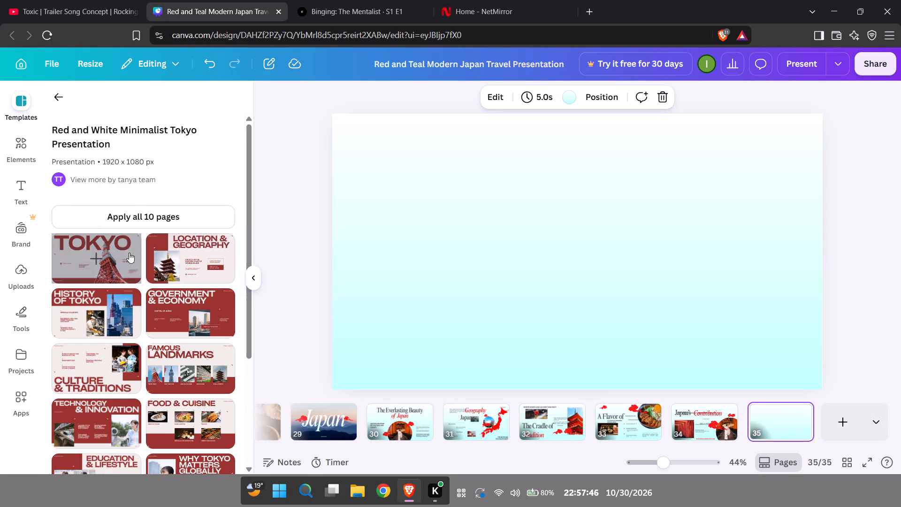
click(103, 256)
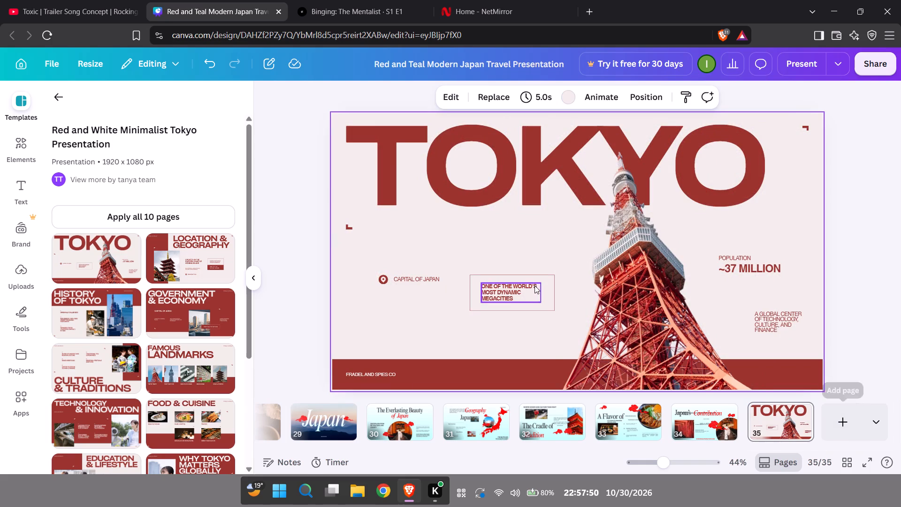
Reposition the Tokyo Tower cutout slightly to the right, with its base at the slide's bottom edge.
drag(639, 299, 628, 238)
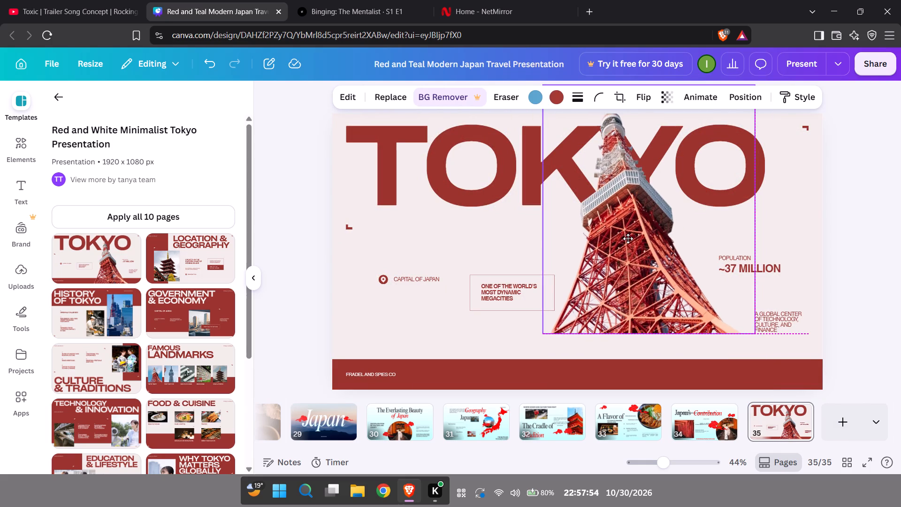
drag(628, 238, 653, 295)
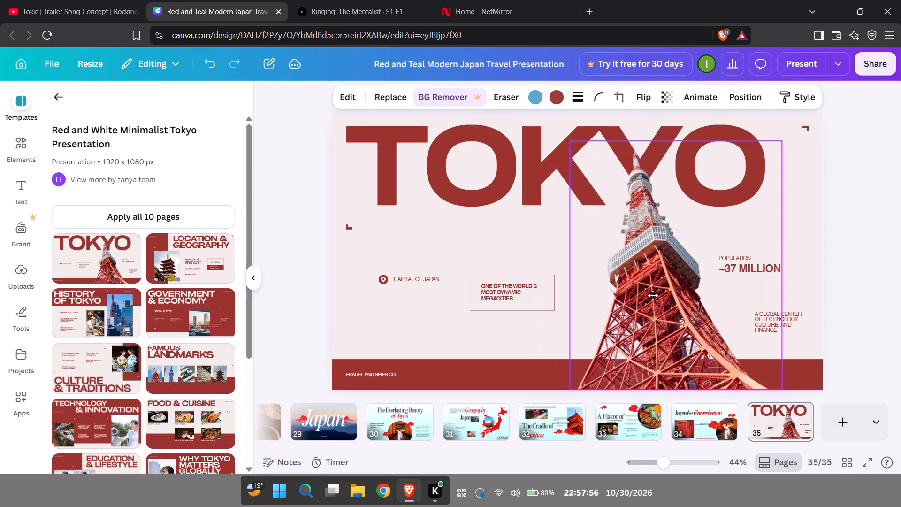
drag(653, 295, 653, 295)
drag(652, 294, 649, 295)
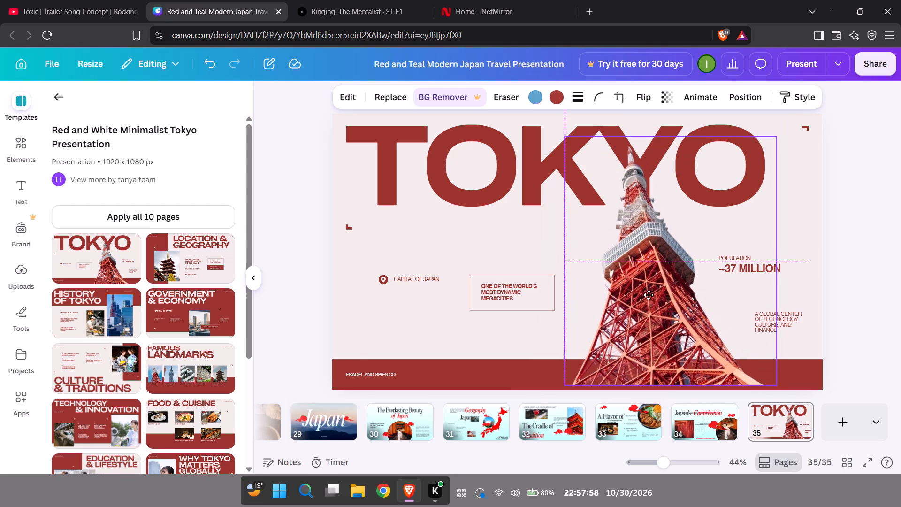
drag(649, 295, 648, 299)
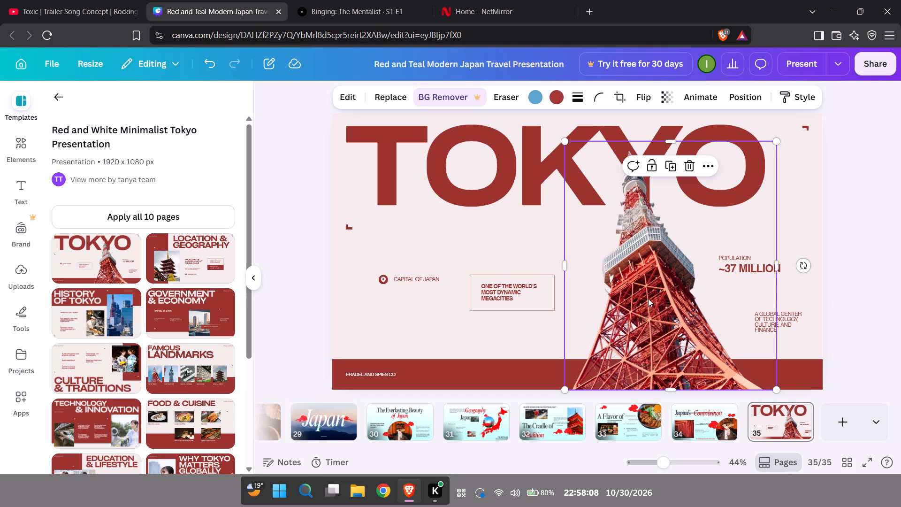
Move the thin outlined frame down onto the red band's upper edge and its "ONE OF THE WORLD'S MOST DYNAMIC MEGACITIES" text slightly up.
click(508, 297)
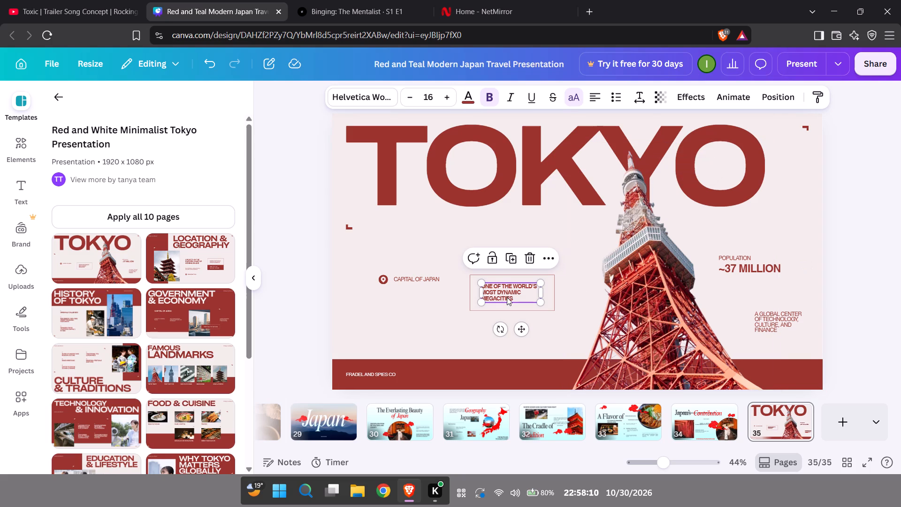
click(481, 233)
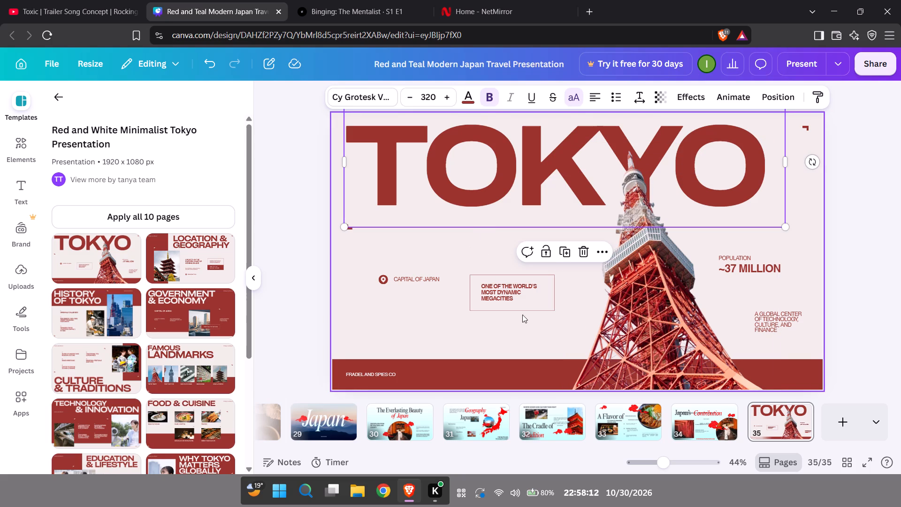
drag(544, 298, 543, 330)
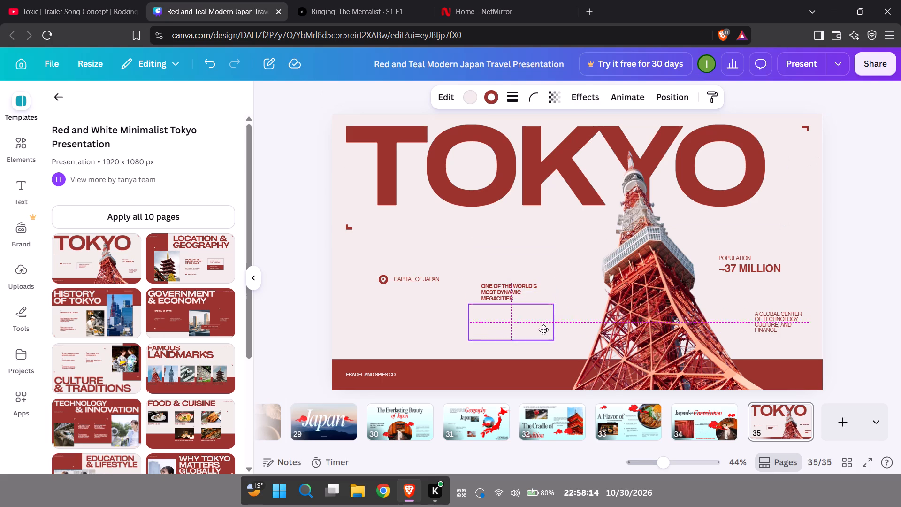
drag(543, 330, 548, 346)
click(494, 260)
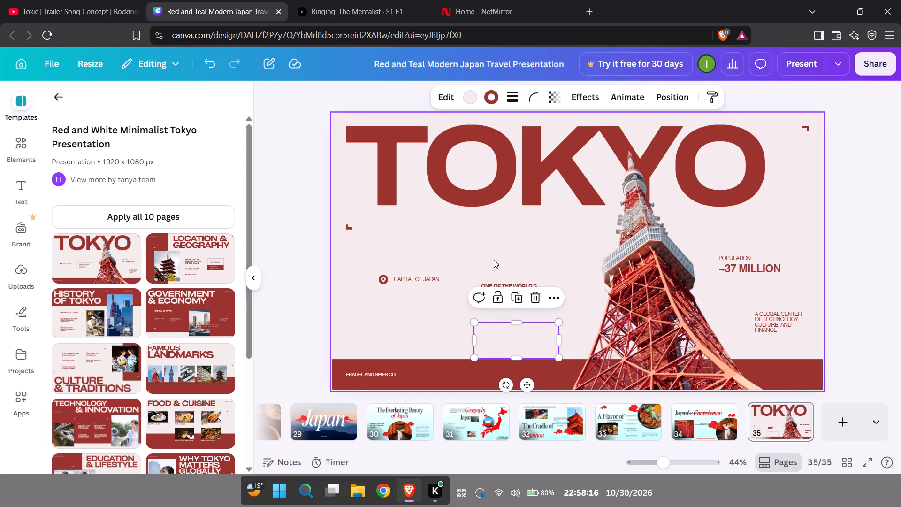
drag(494, 289, 508, 267)
Move the "CAPITAL OF JAPAN" label and its location pin down and left, to just above the red band.
drag(420, 278, 414, 293)
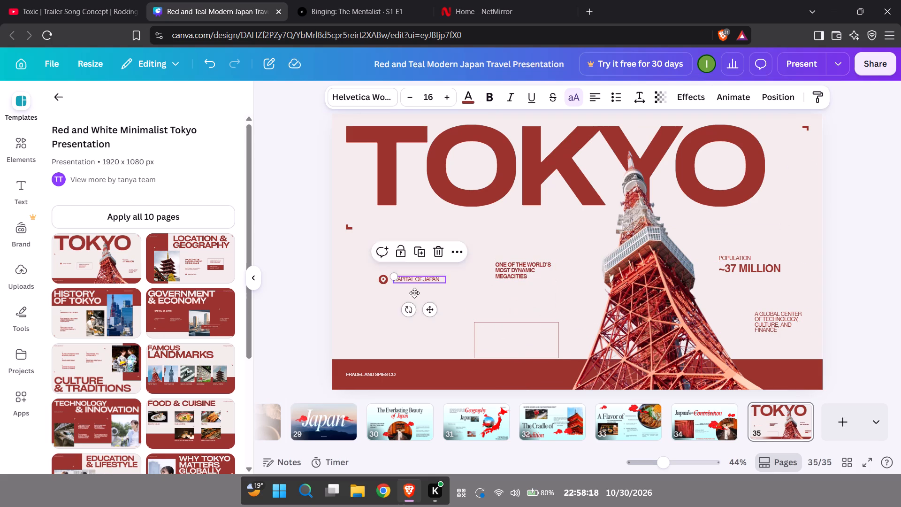
drag(414, 293, 410, 323)
drag(382, 278, 362, 330)
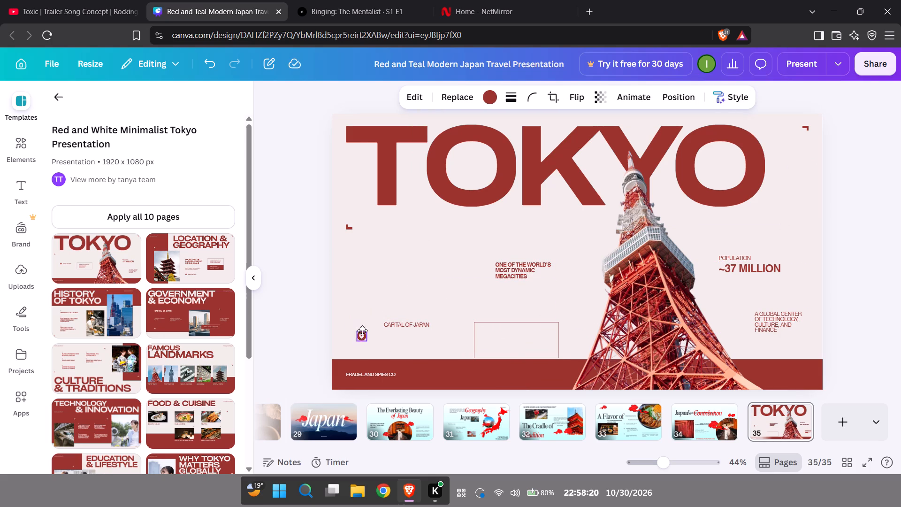
drag(362, 330, 363, 325)
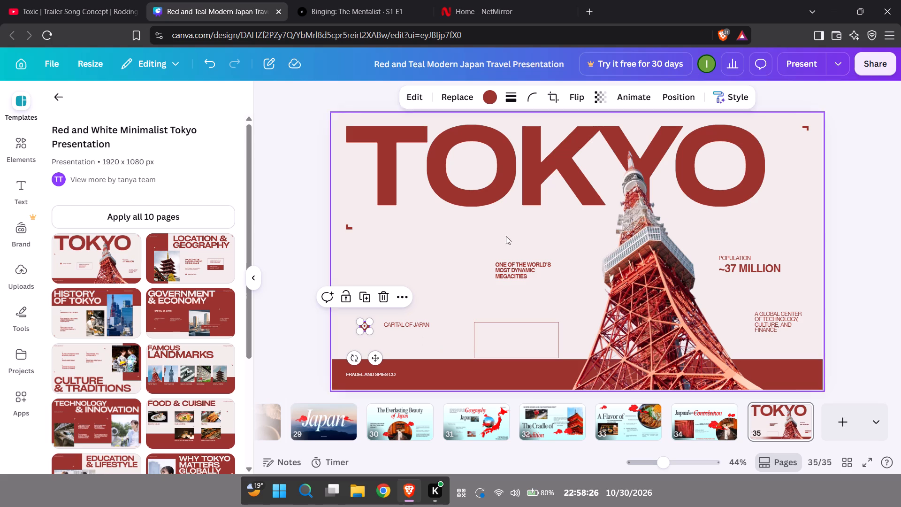
Lower the TOKYO title slightly and raise the empty outlined frame to just beneath the "MOST DYNAMIC MEGACITIES" text.
drag(515, 201, 515, 206)
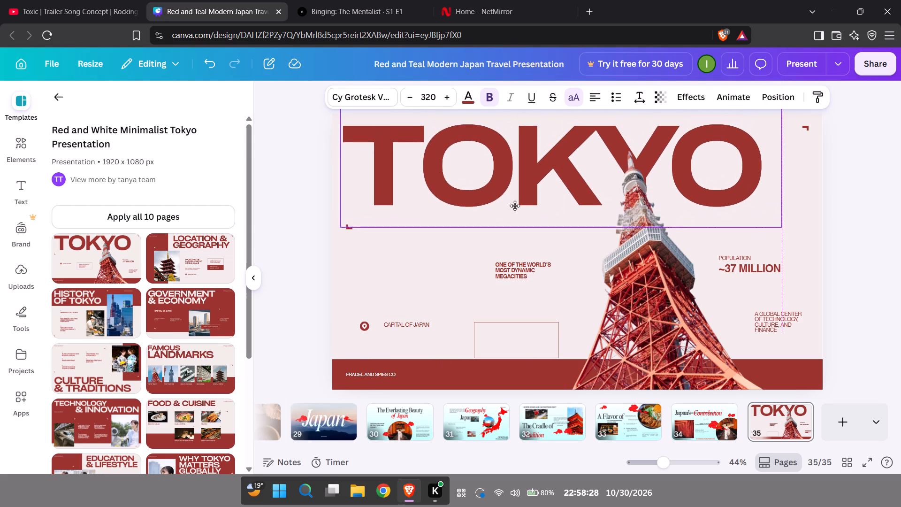
drag(515, 206, 539, 347)
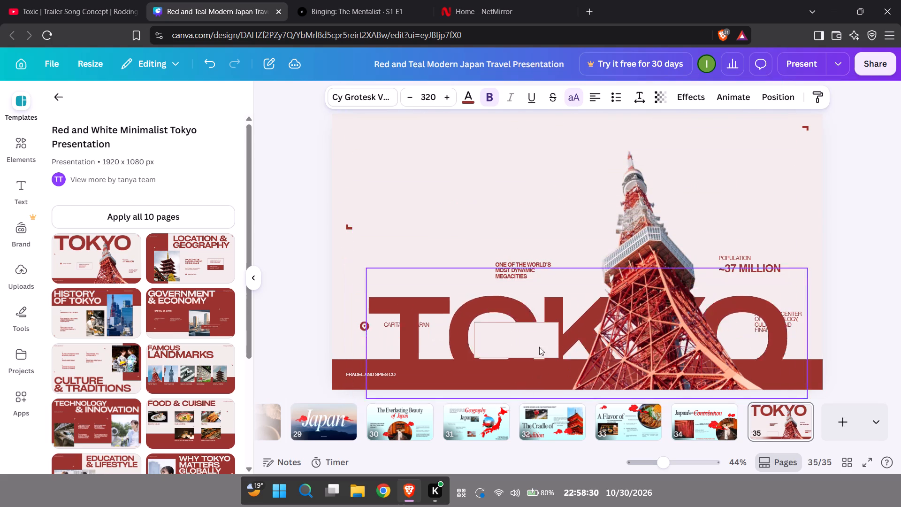
drag(539, 347, 516, 225)
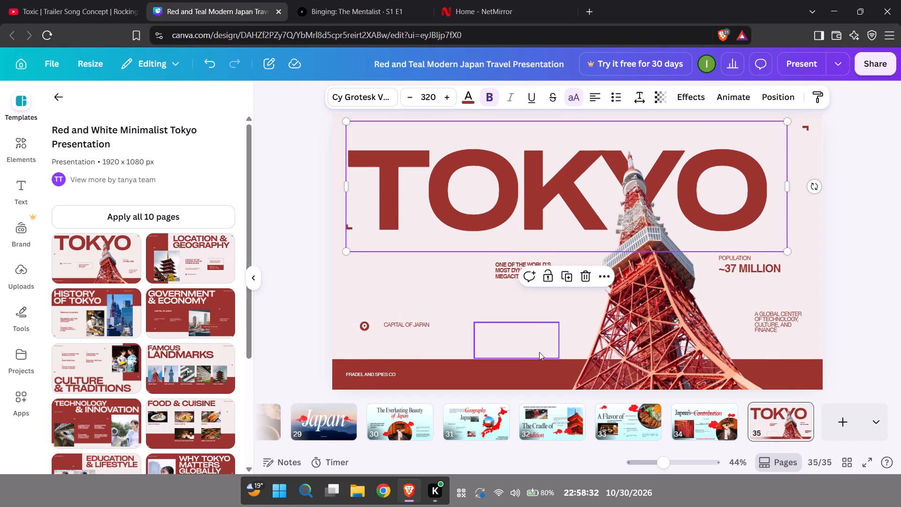
drag(533, 337, 529, 302)
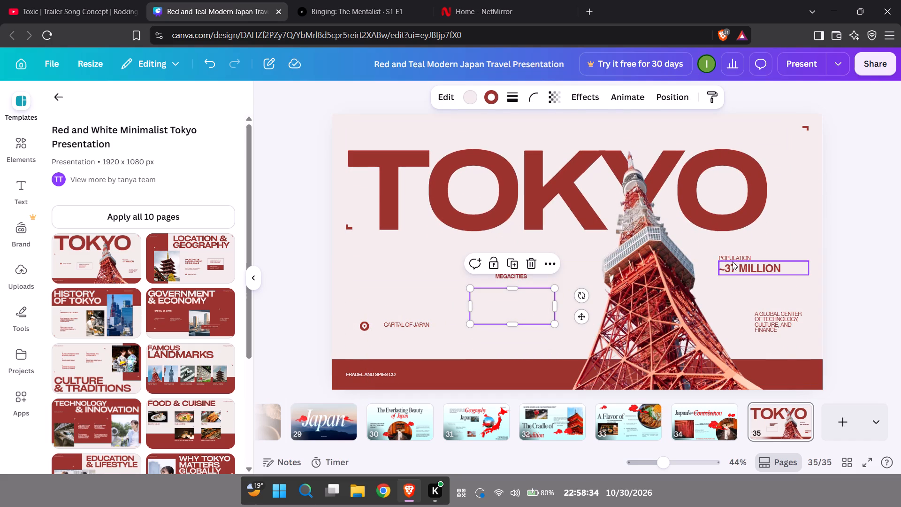
Move "~37 MILLION" above "CAPITAL OF JAPAN" and the "POPULATION" label beneath the empty outlined frame.
drag(733, 261, 388, 268)
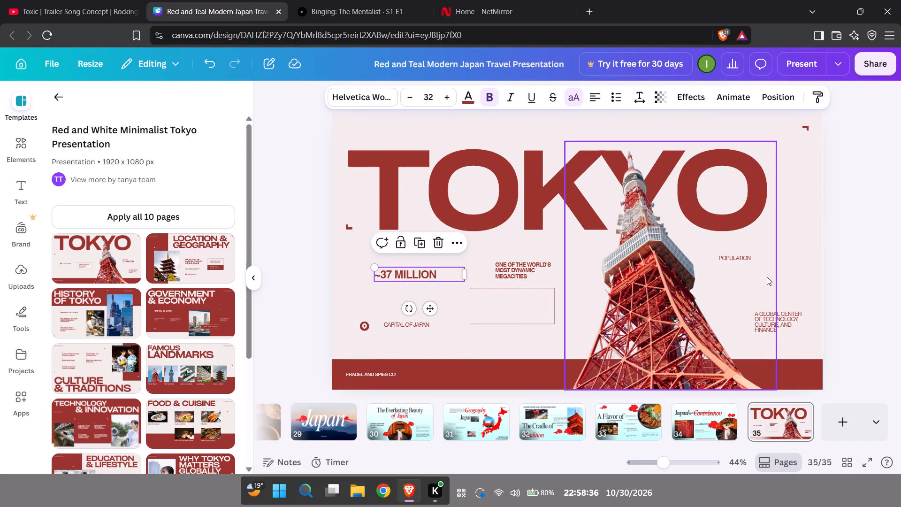
drag(732, 258, 481, 346)
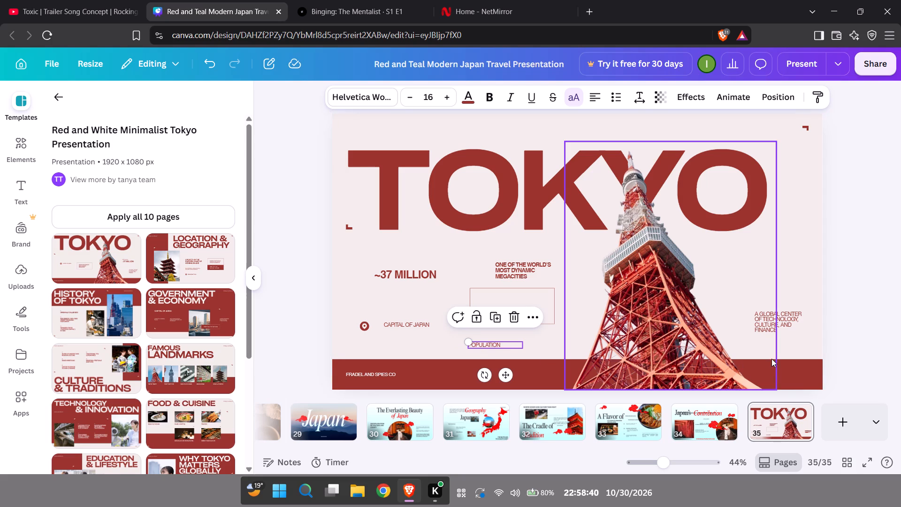
Move the "A GLOBAL CENTER OF TECHNOLOGY, CULTURE, AND FINANCE" text up and left, beneath the title's final O.
drag(782, 323, 762, 295)
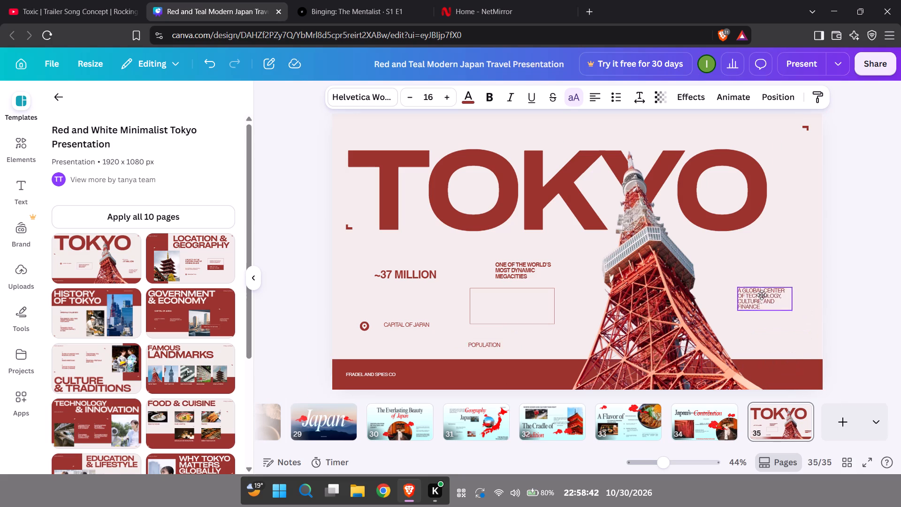
drag(762, 295, 745, 281)
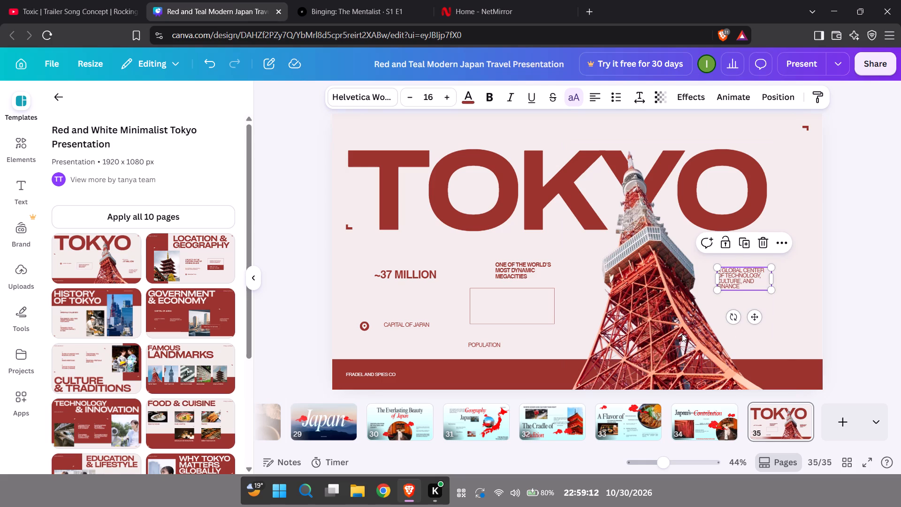
Move the Tokyo Tower cutout left and slightly down, beneath the title's K, and nudge the TOKYO title down and left.
drag(669, 341, 614, 359)
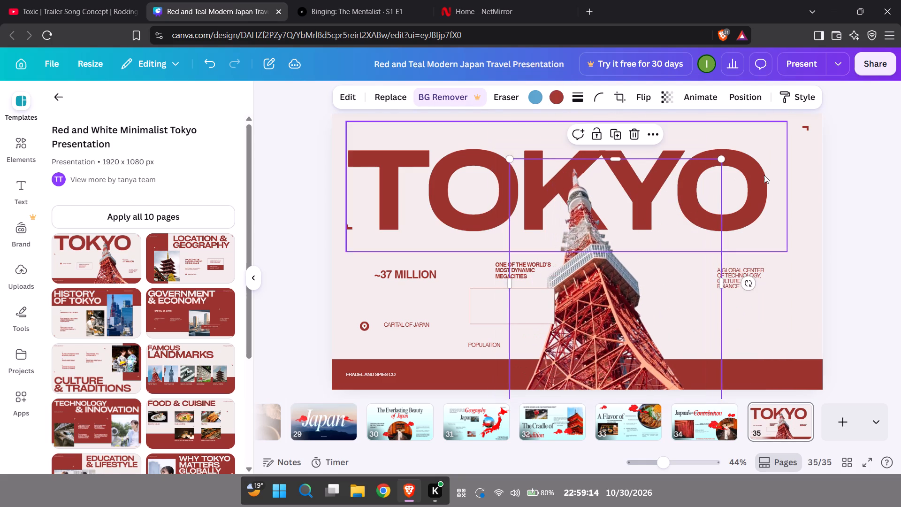
click(764, 175)
drag(764, 178, 757, 187)
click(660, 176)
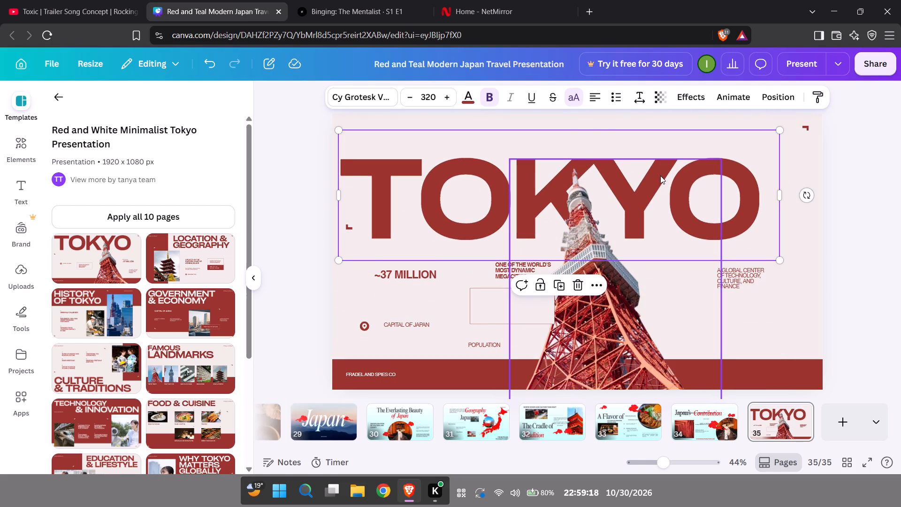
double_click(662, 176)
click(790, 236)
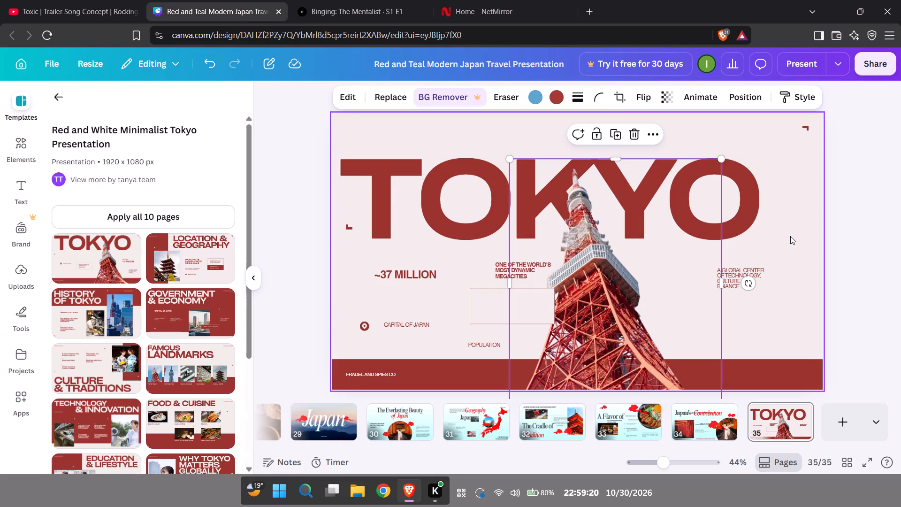
Crop the Tokyo Tower cutout to a 16:9 ratio around its observation deck, with the image enlarged and its rotation at 0.
double_click(619, 236)
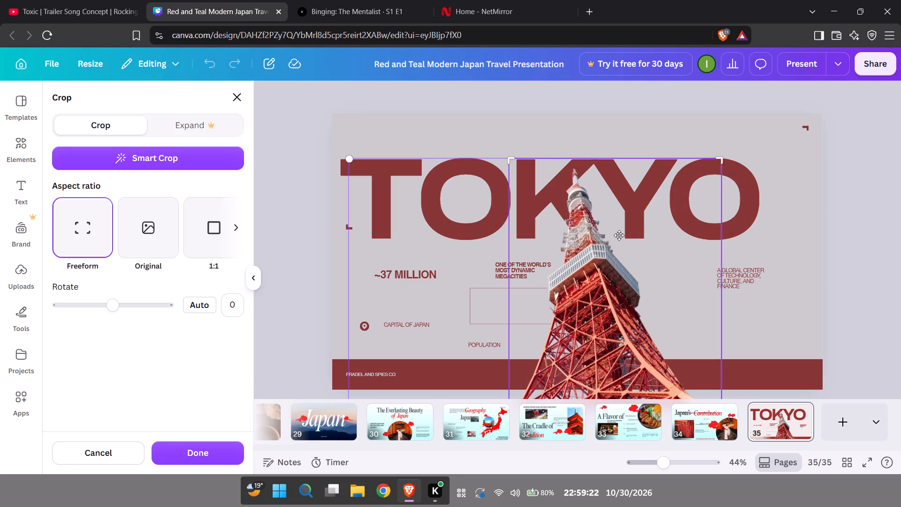
drag(616, 292, 626, 250)
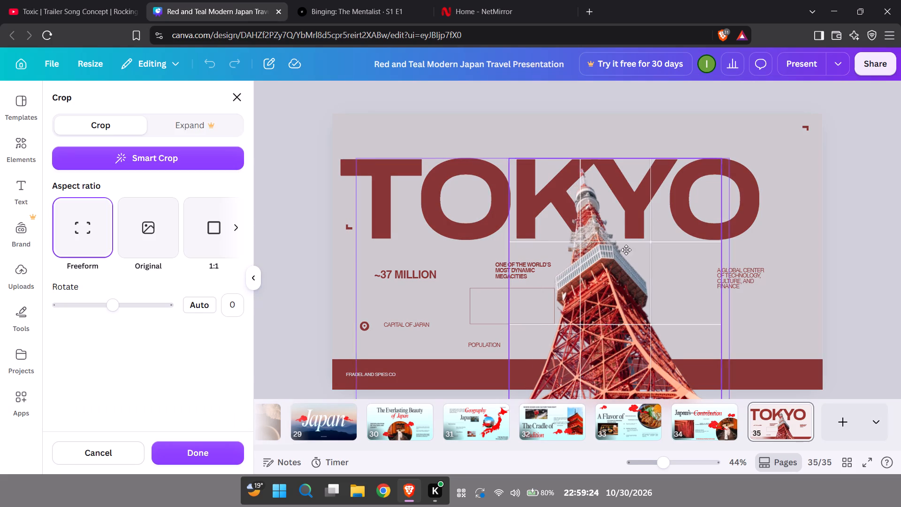
drag(626, 250, 628, 232)
drag(117, 311, 155, 311)
drag(154, 311, 126, 311)
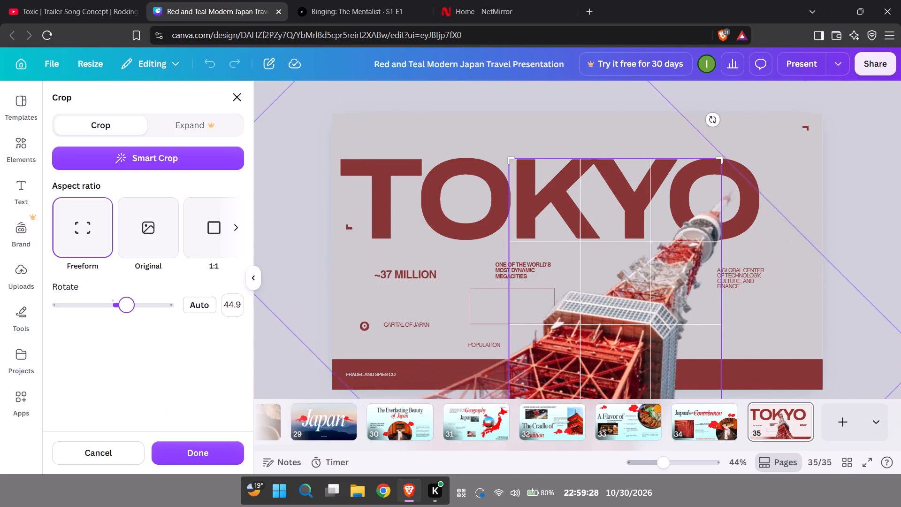
drag(126, 311, 112, 310)
click(233, 229)
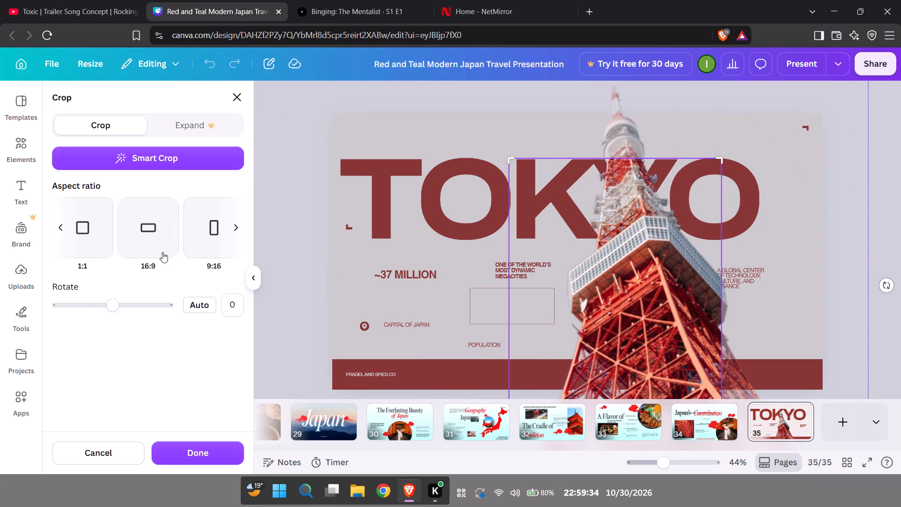
click(153, 230)
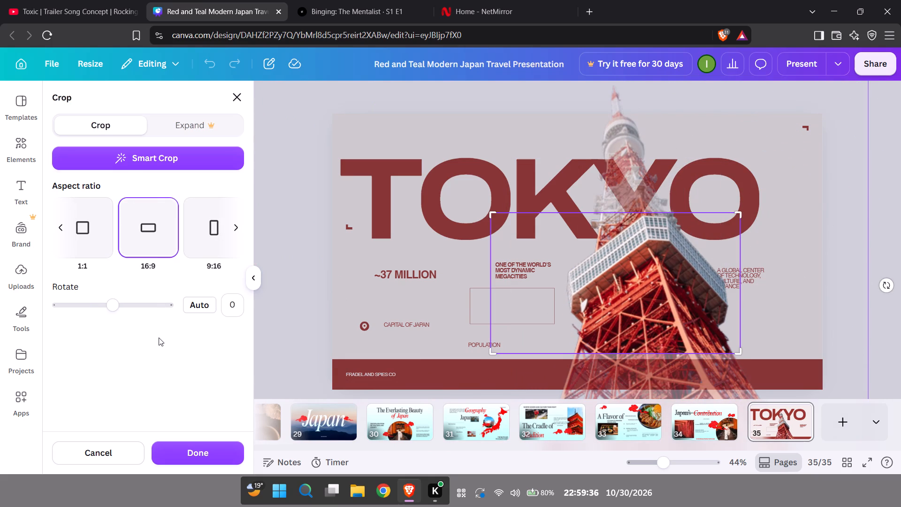
click(232, 94)
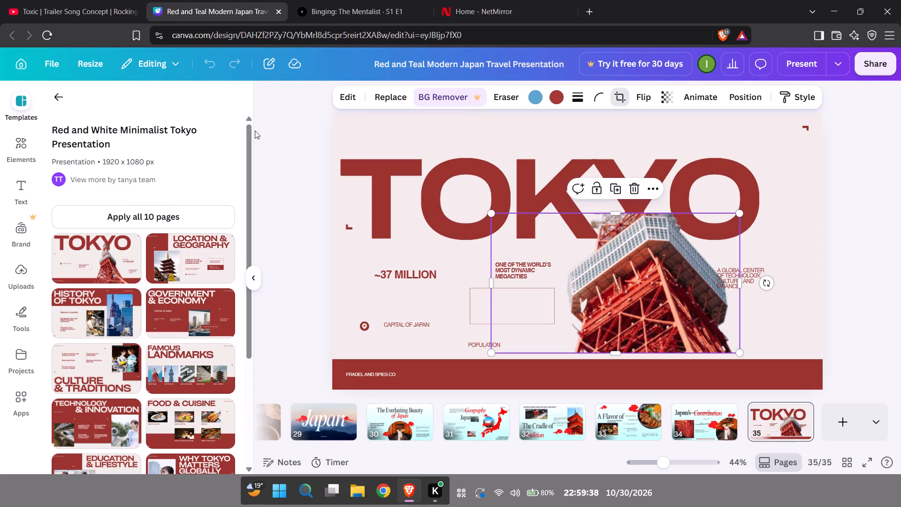
Lower the cropped tower to the page's bottom edge and extend its top up to the underside of the TOKYO title.
click(321, 295)
drag(639, 283, 636, 304)
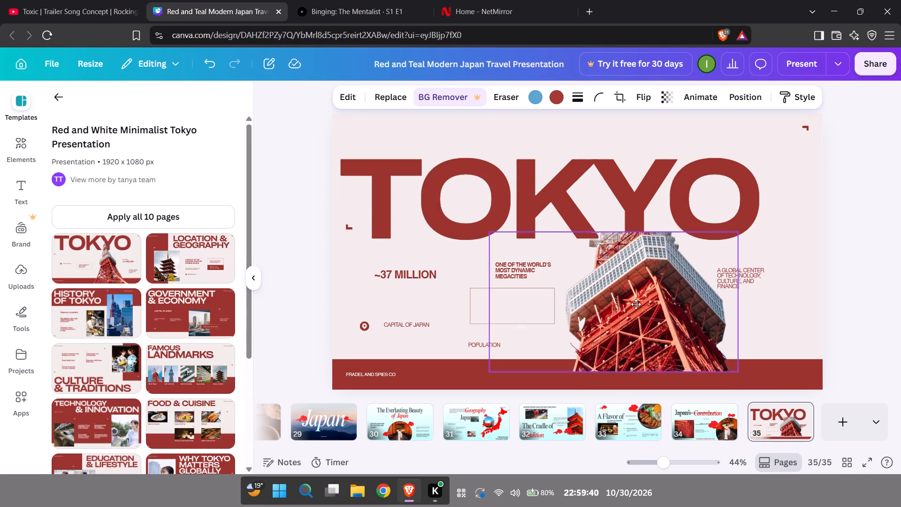
drag(636, 304, 633, 320)
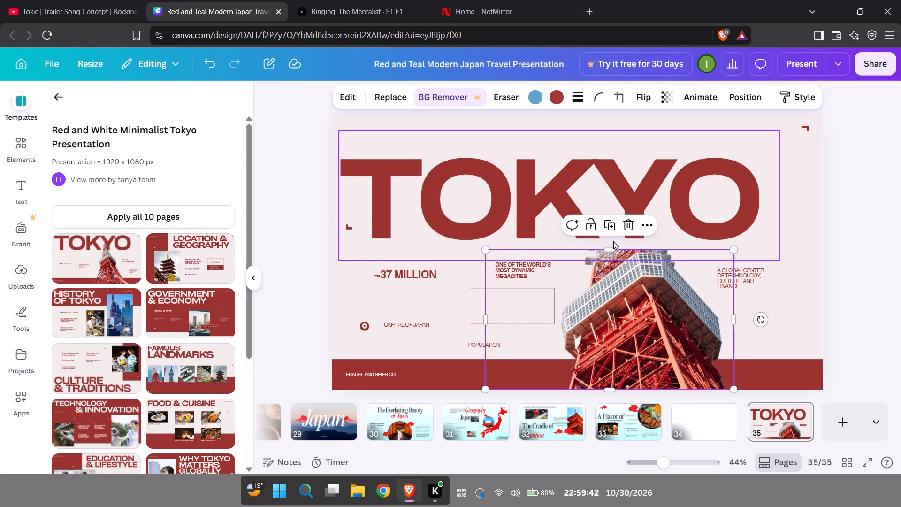
drag(606, 247, 607, 238)
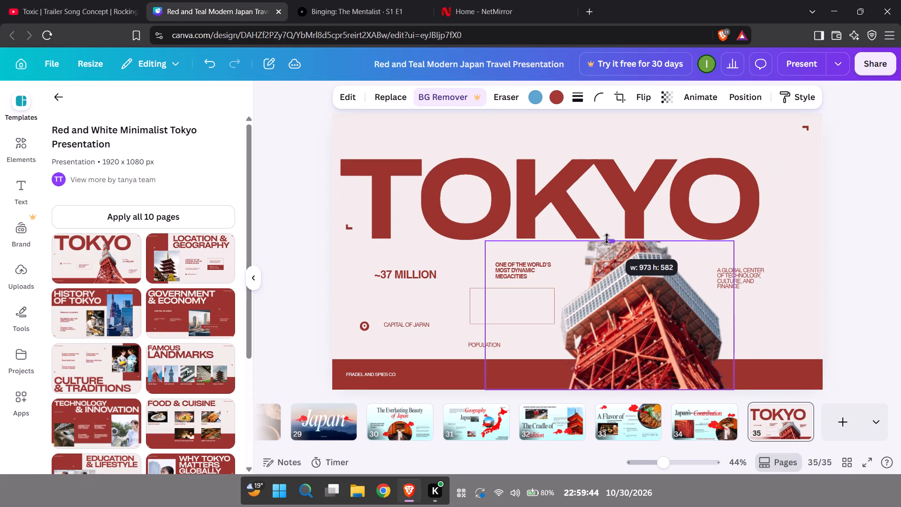
drag(607, 238, 608, 235)
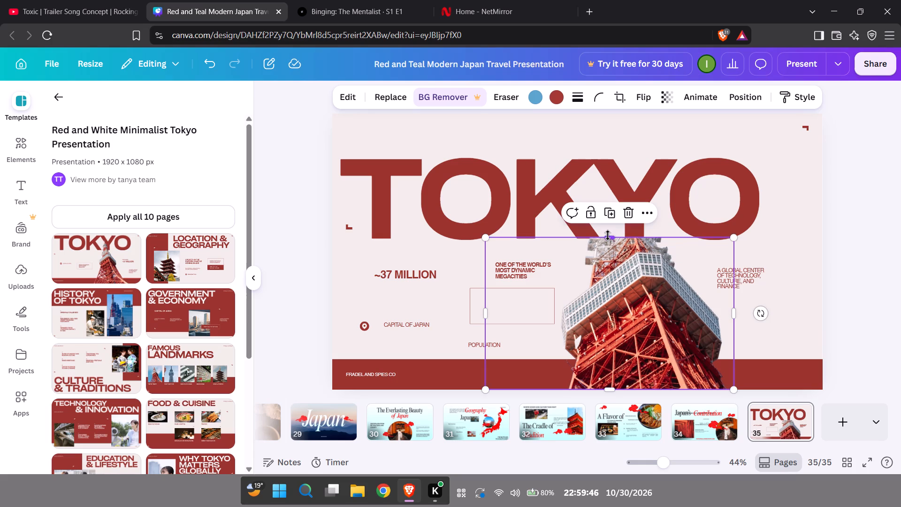
click(840, 299)
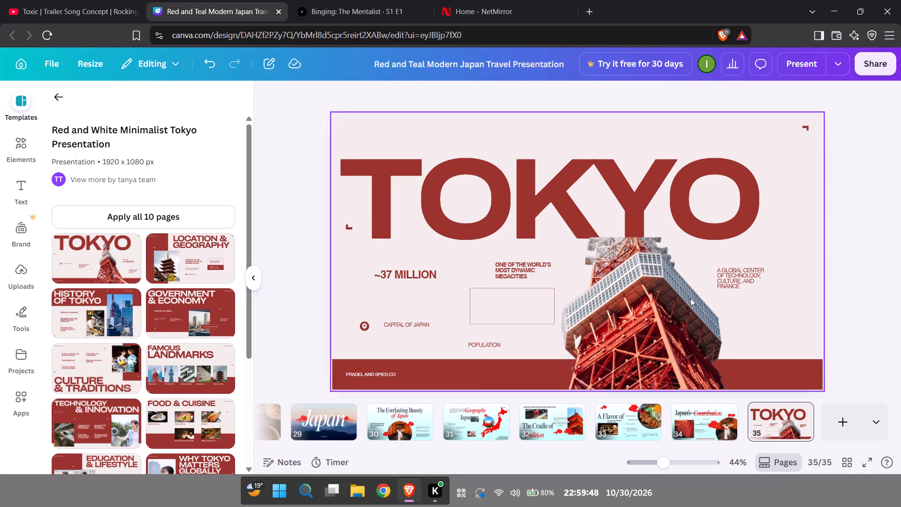
click(539, 111)
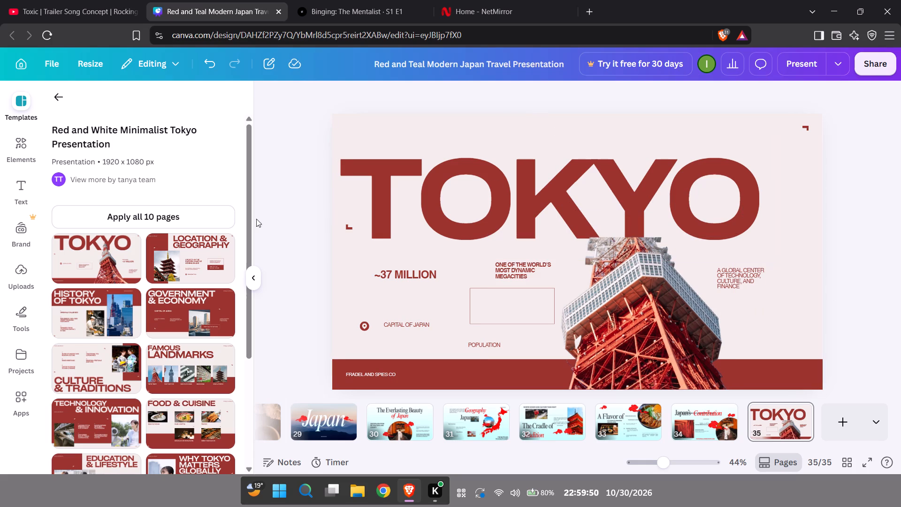
Duplicate the cropped tower, place the copy to the left of the original, and extend its top edge to include the full spire.
click(618, 339)
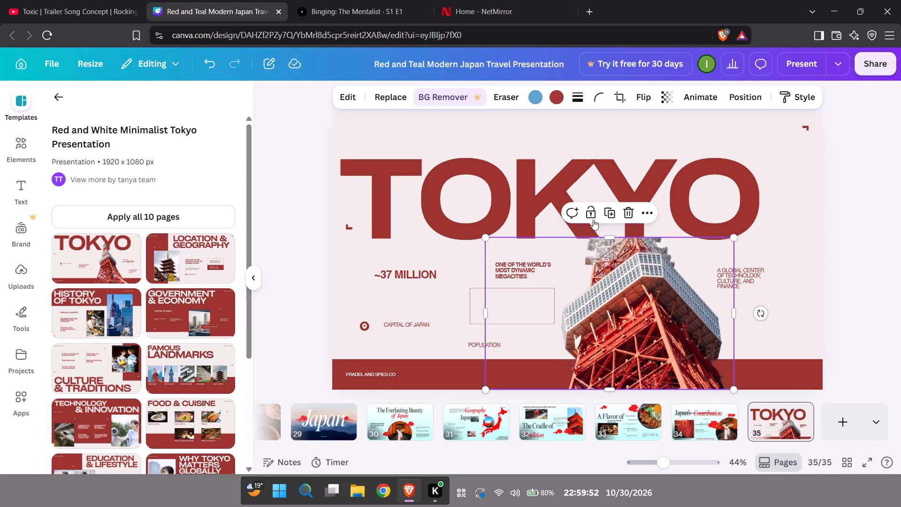
click(607, 213)
drag(590, 270, 528, 234)
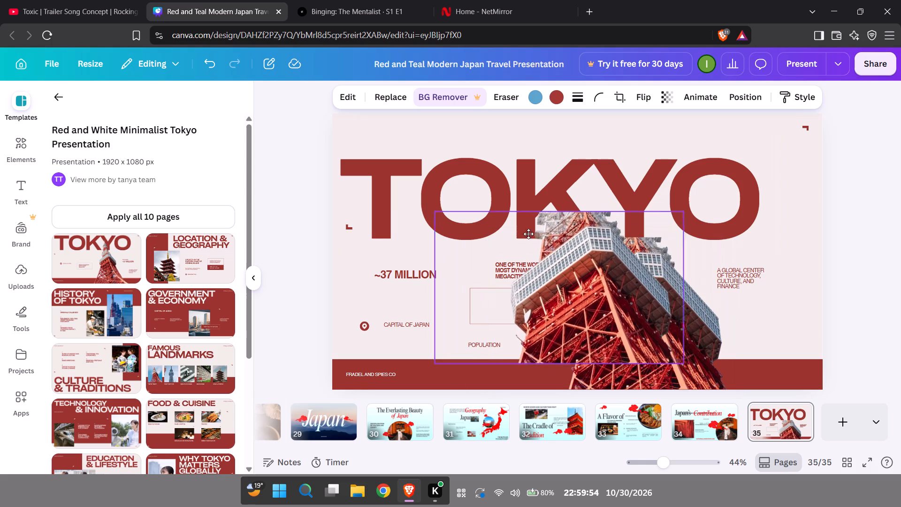
drag(528, 234, 476, 254)
drag(502, 223, 506, 193)
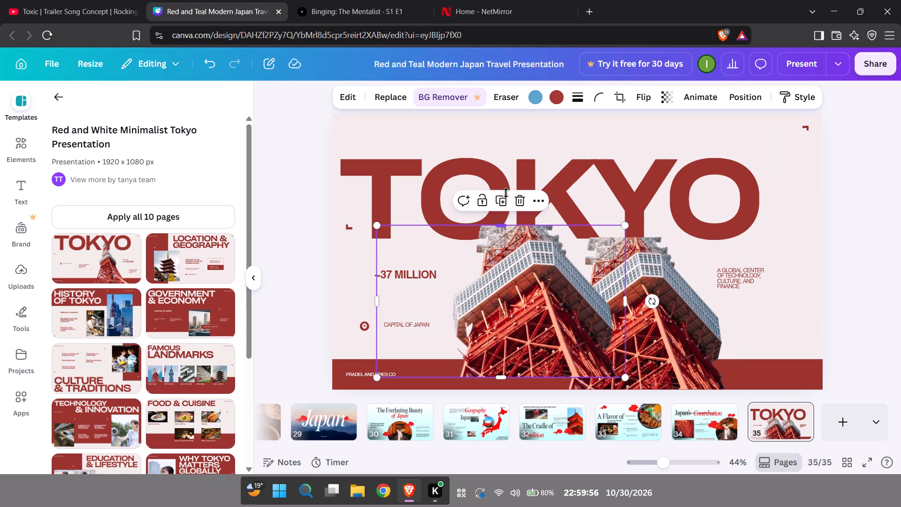
drag(506, 193, 505, 116)
drag(515, 187, 516, 226)
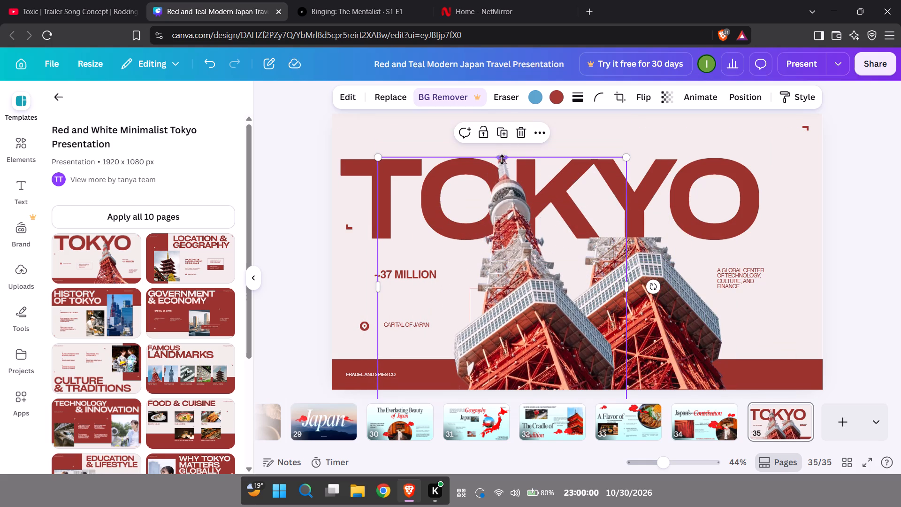
drag(501, 160, 499, 136)
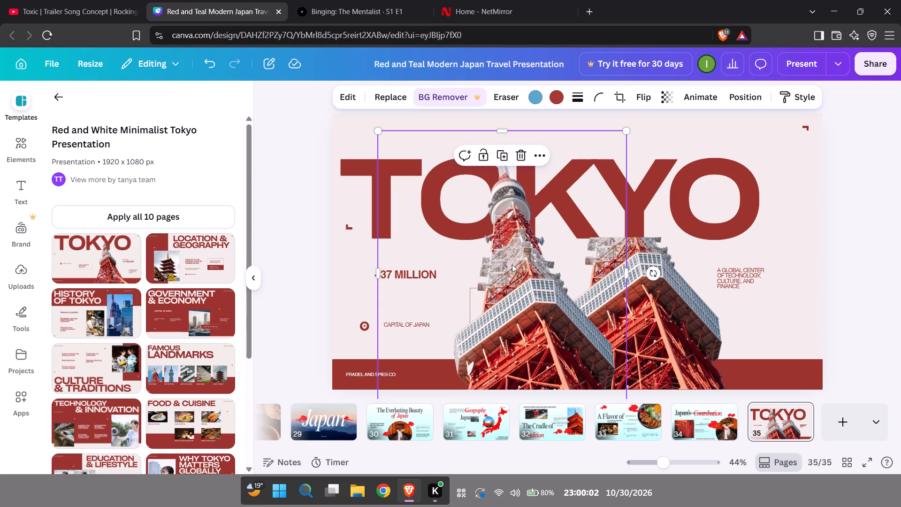
Move the tower copy over the original so that the two observation decks line up beneath the title's Y.
drag(514, 268, 575, 248)
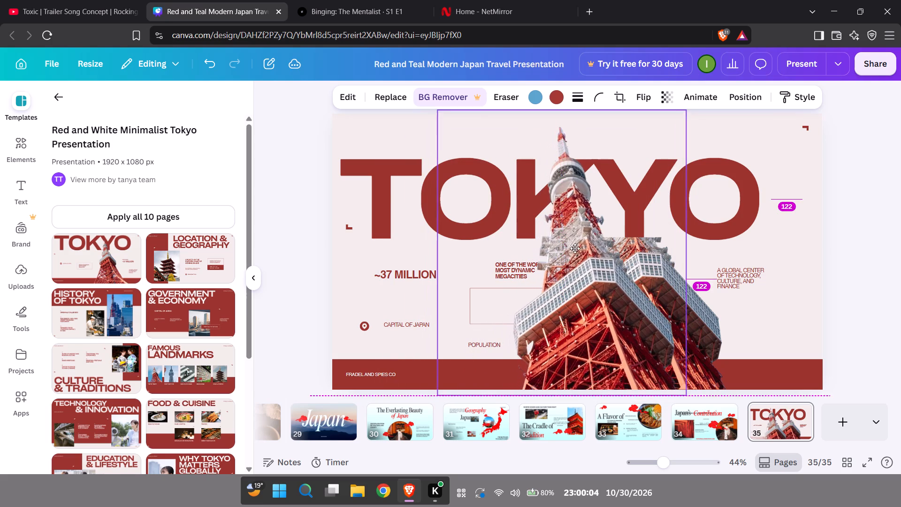
drag(575, 248, 613, 223)
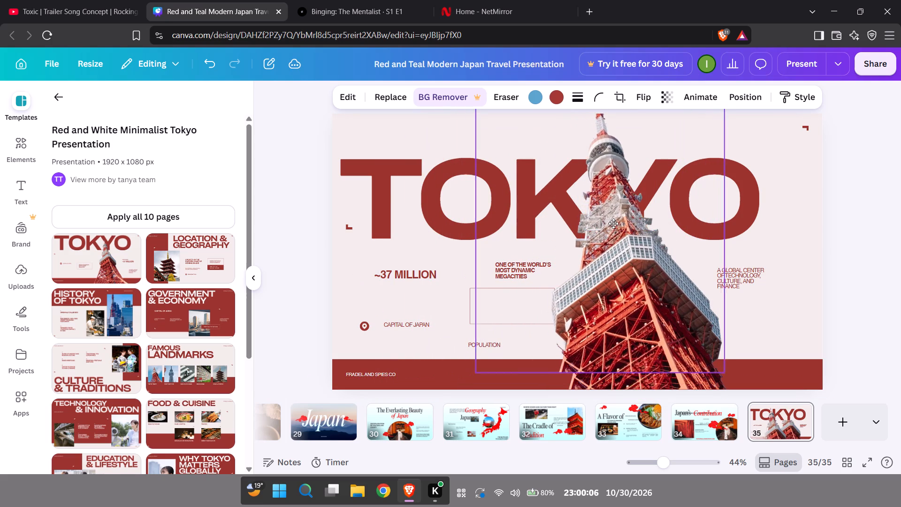
drag(613, 223, 622, 224)
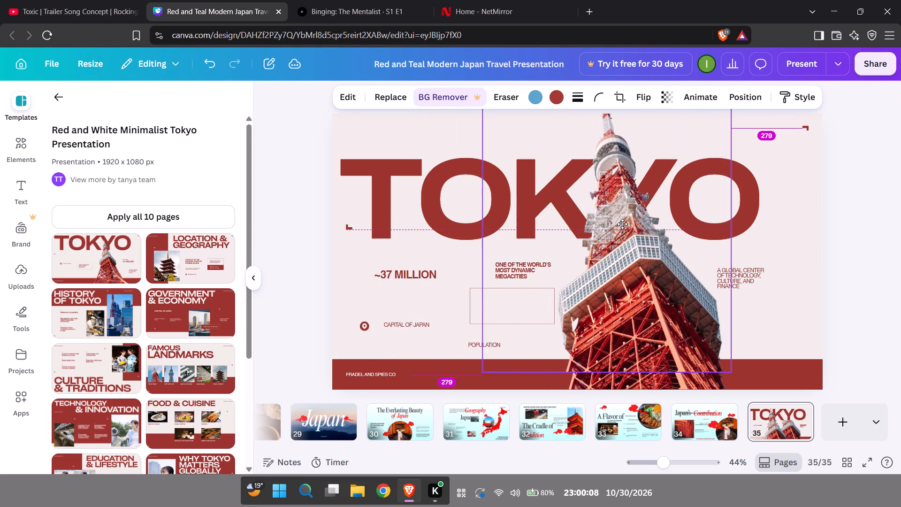
drag(622, 224, 624, 225)
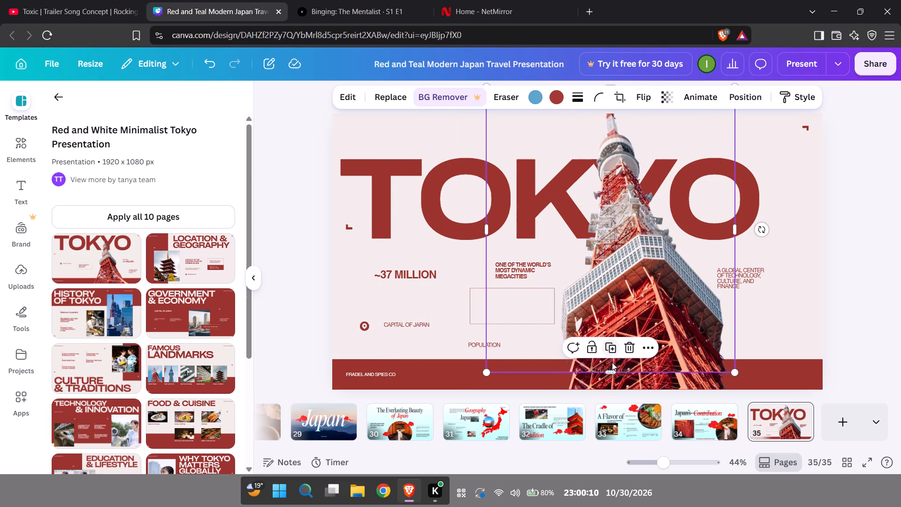
Crop the tower copy from below up to the top of the TOKYO title, leaving only the spire above the letters.
drag(612, 370, 614, 222)
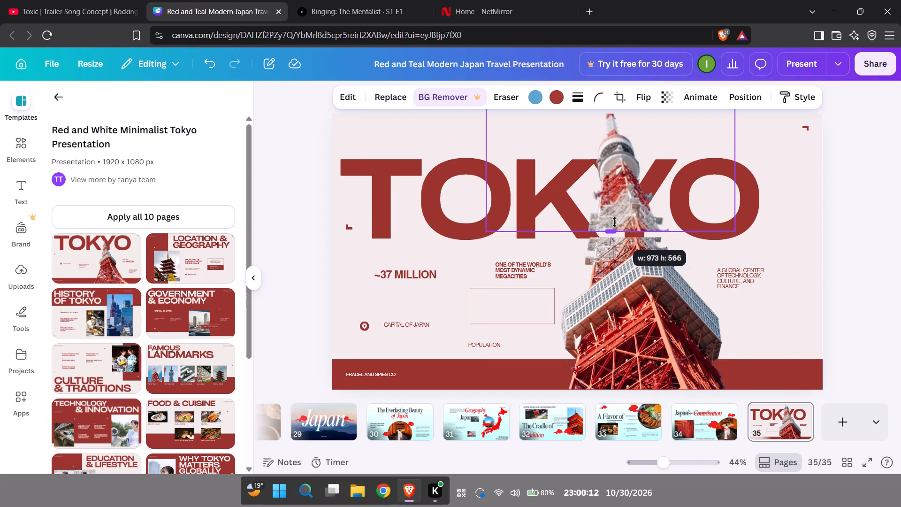
drag(614, 222, 615, 157)
click(842, 287)
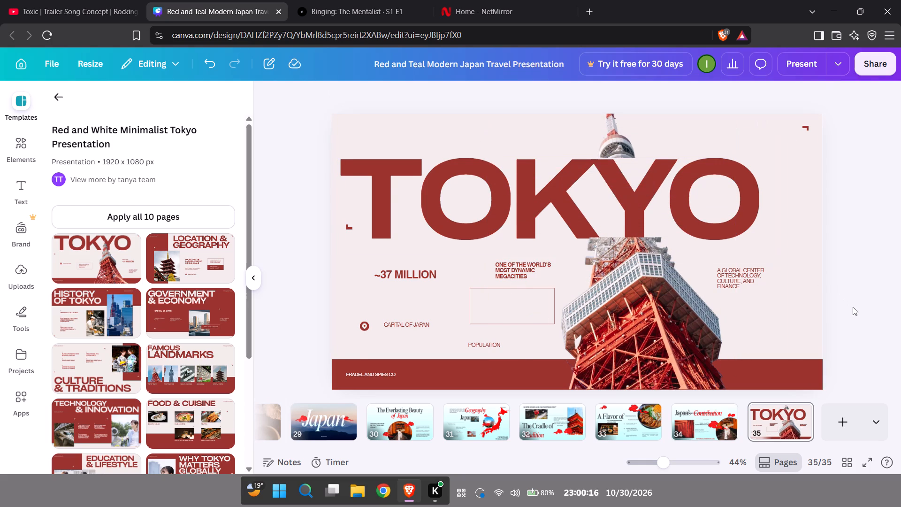
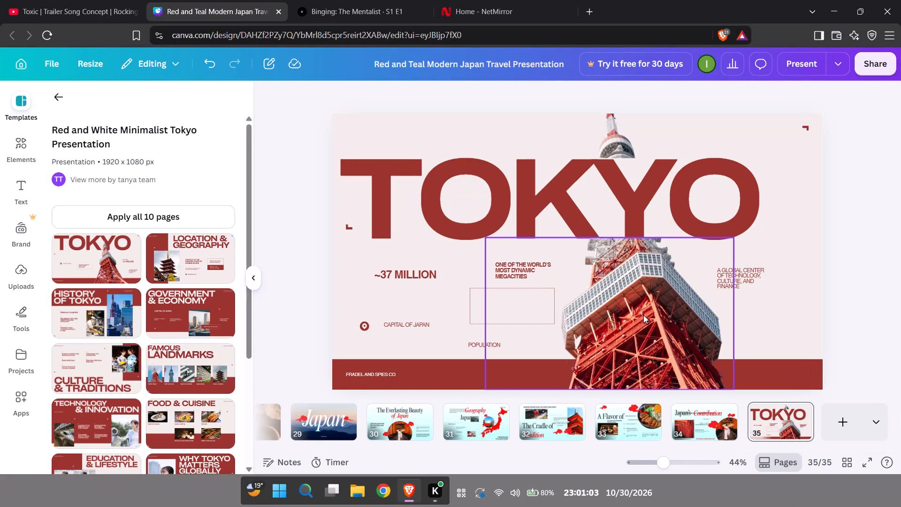
Switch to Google Chrome and open it with the personal profile rather than the jecrc.ac.in one.
click(375, 486)
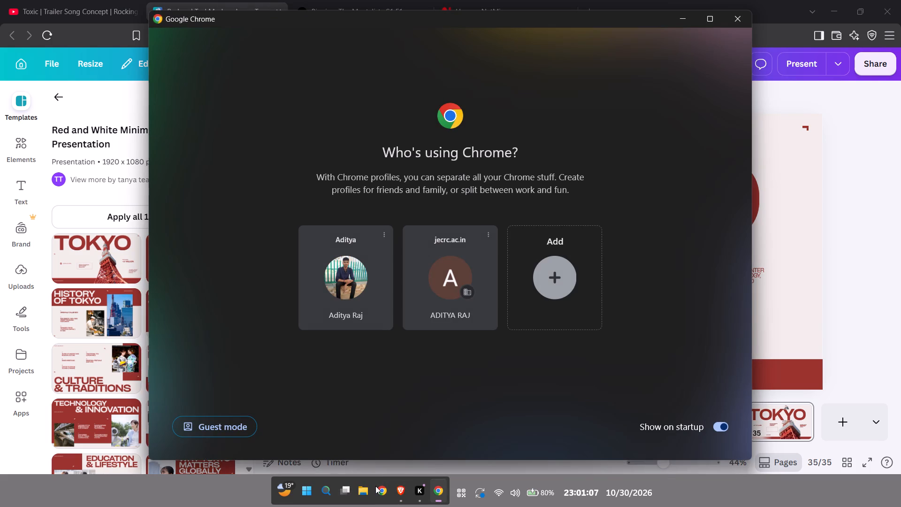
click(329, 299)
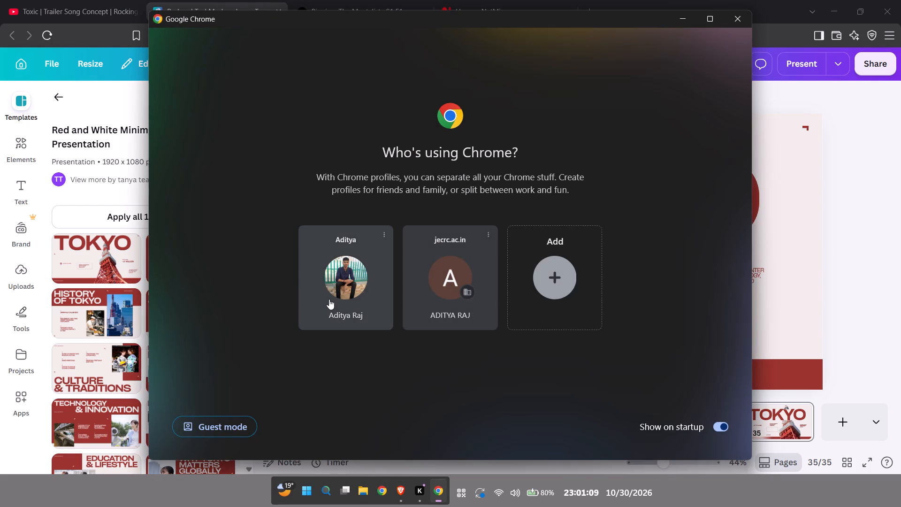
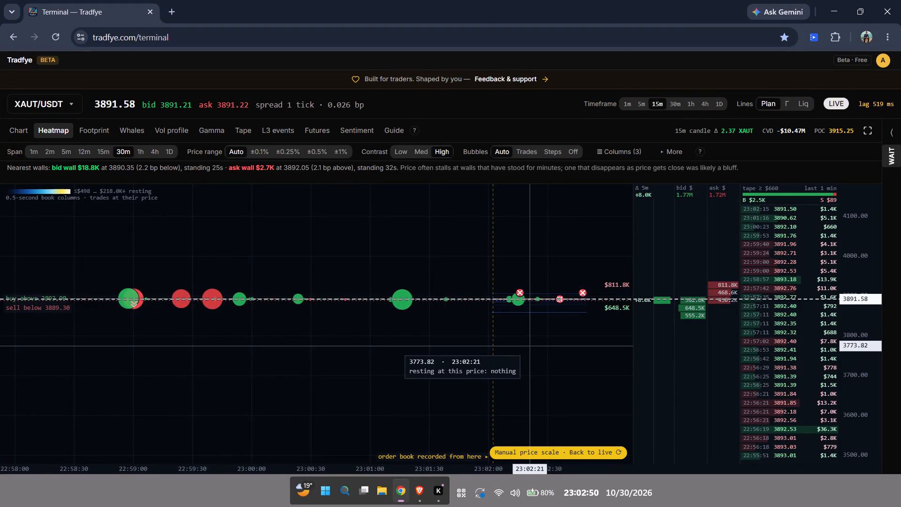
Close Google Chrome and return to the Japan travel presentation in Brave.
click(900, 0)
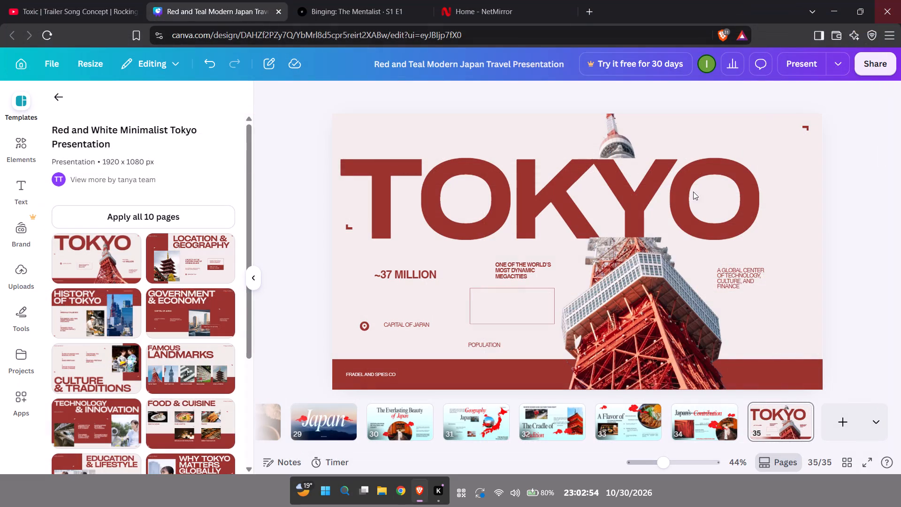
Add the Famous Landmarks page from the Red and White Minimalist Tokyo template to the presentation.
click(156, 353)
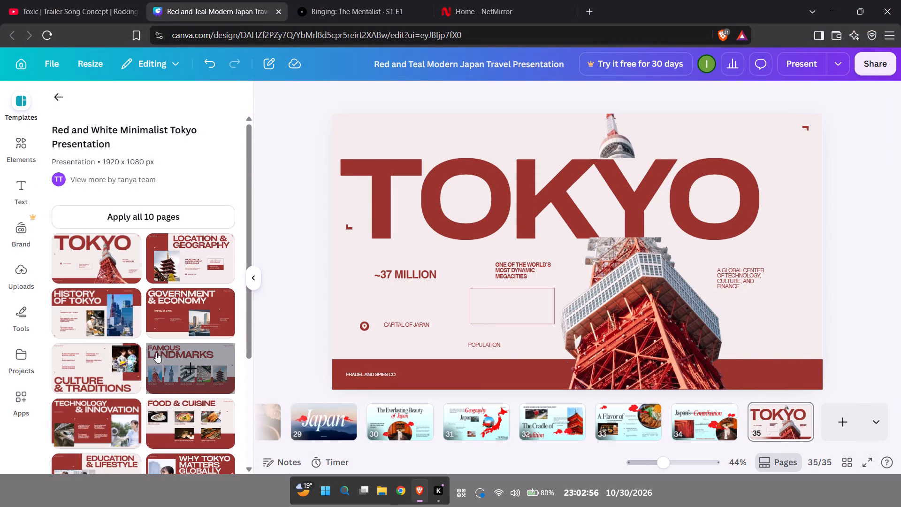
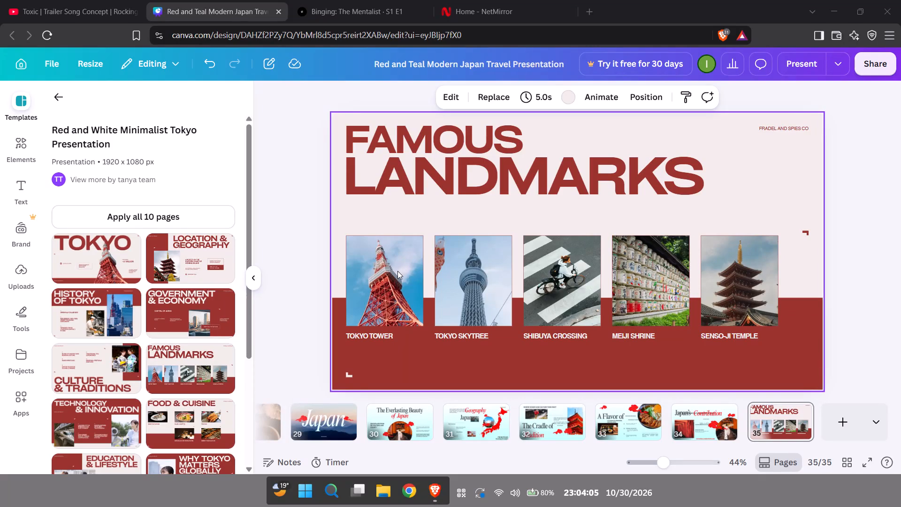
Move the Tokyo Tower photo higher, its caption lower in the red band, and the band's small corner mark to the middle of the page.
drag(393, 271, 398, 265)
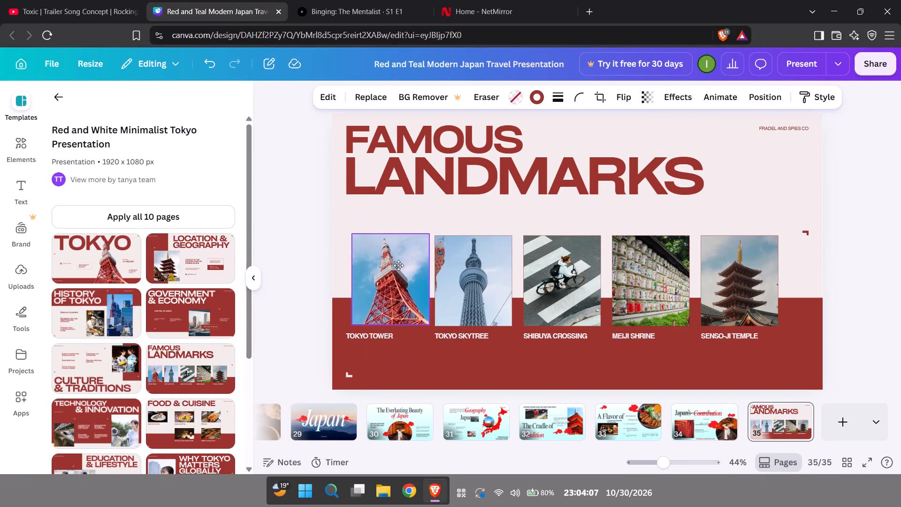
drag(398, 265, 394, 252)
drag(360, 334, 393, 354)
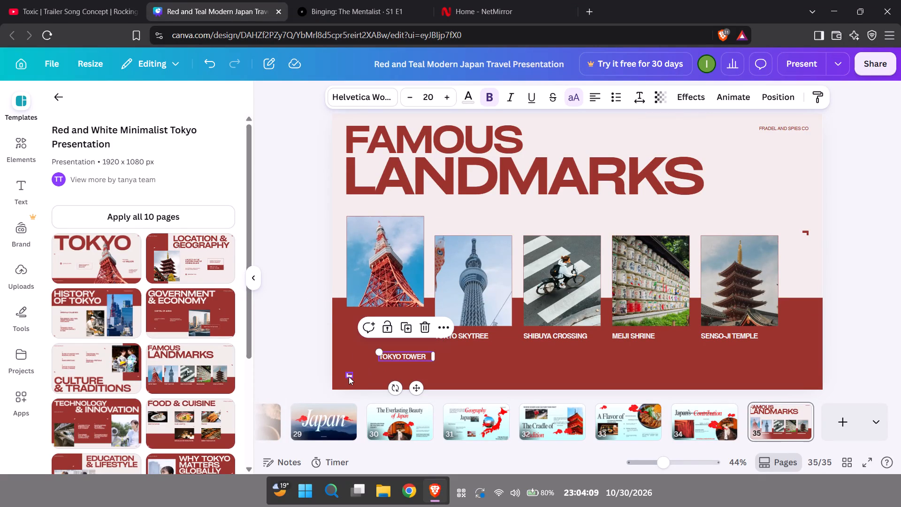
drag(349, 377, 517, 377)
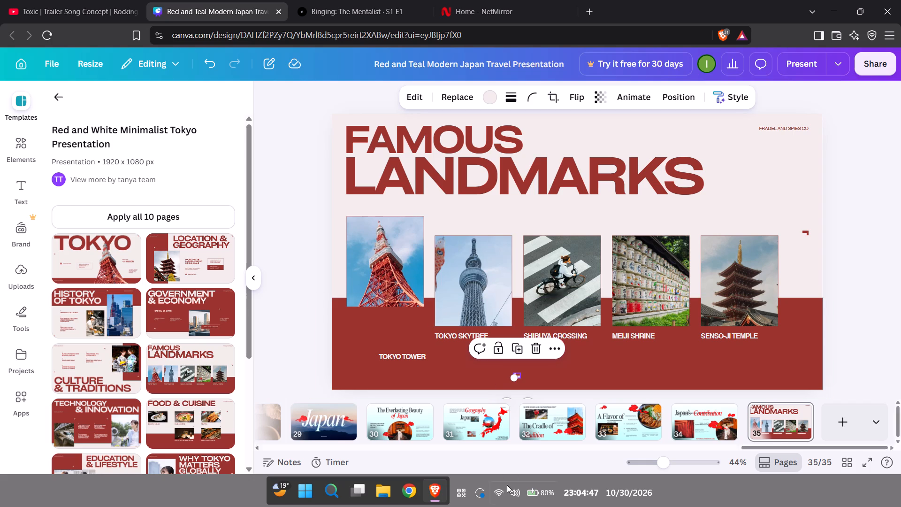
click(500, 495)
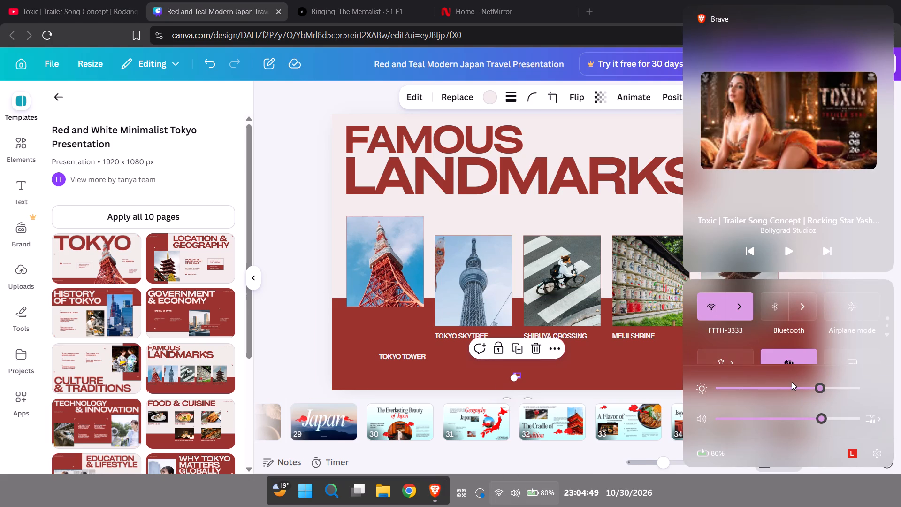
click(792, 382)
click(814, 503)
Raise the Tokyo Skytree, Senso-ji Temple, Meiji Shrine and Shibuya Crossing photos, placing the Skytree photo level with the Tokyo Tower photo.
drag(470, 296, 483, 285)
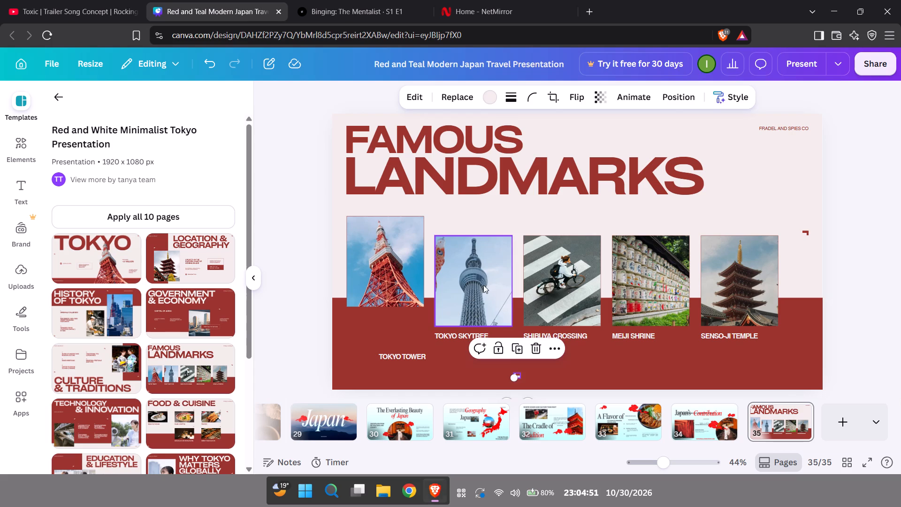
drag(483, 285, 485, 284)
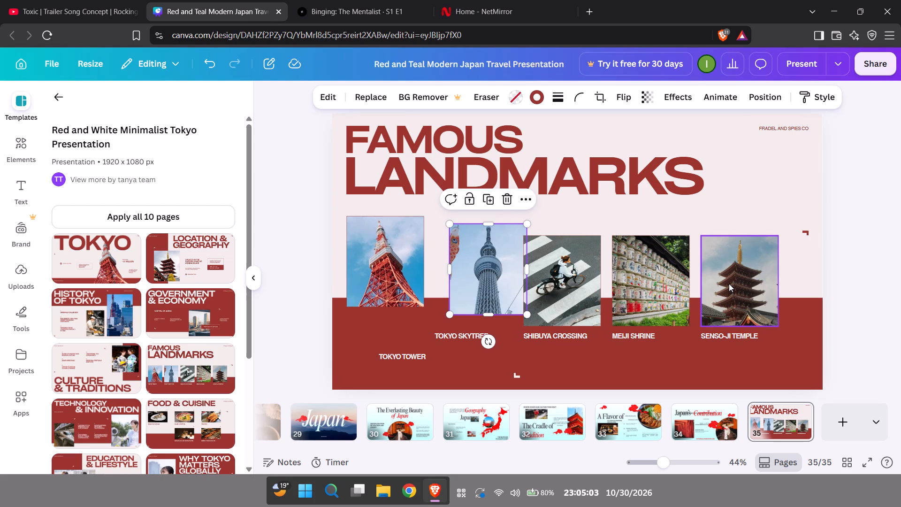
drag(729, 284, 743, 263)
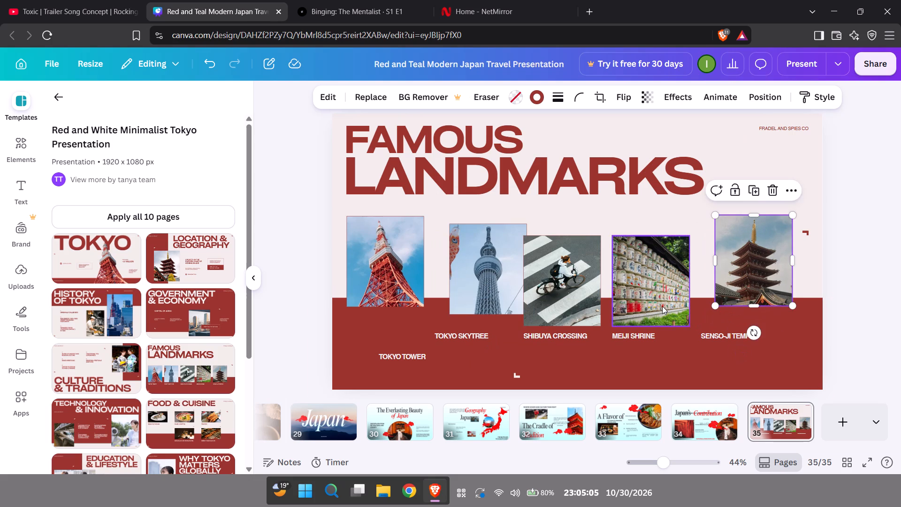
drag(662, 305, 664, 272)
drag(576, 278, 583, 251)
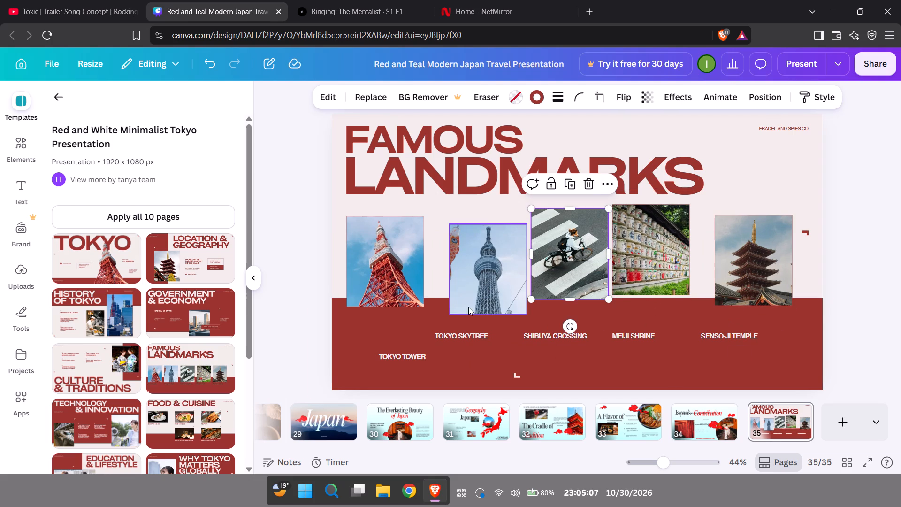
drag(472, 282, 462, 275)
Rearrange captions in the red band: Tokyo Skytree under its photo, Shibuya Crossing at the bottom, Meiji Shrine under the cyclist, Senso-ji Temple under the barrels.
drag(451, 333, 457, 321)
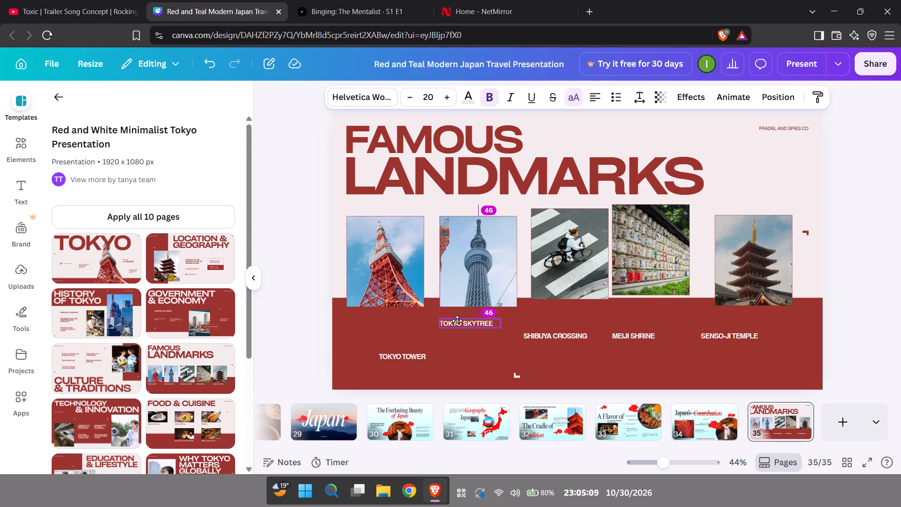
drag(457, 321, 466, 319)
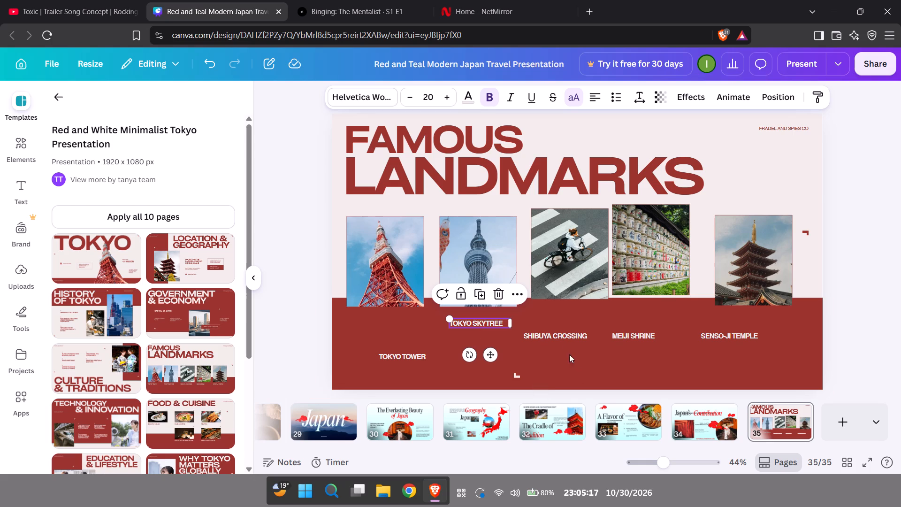
drag(562, 333, 587, 376)
drag(622, 338, 597, 322)
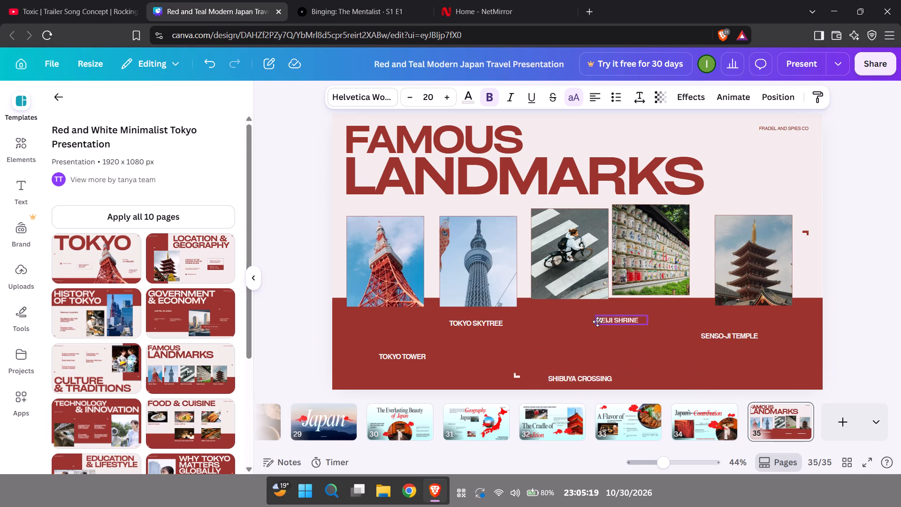
drag(597, 322, 553, 324)
drag(722, 332, 634, 323)
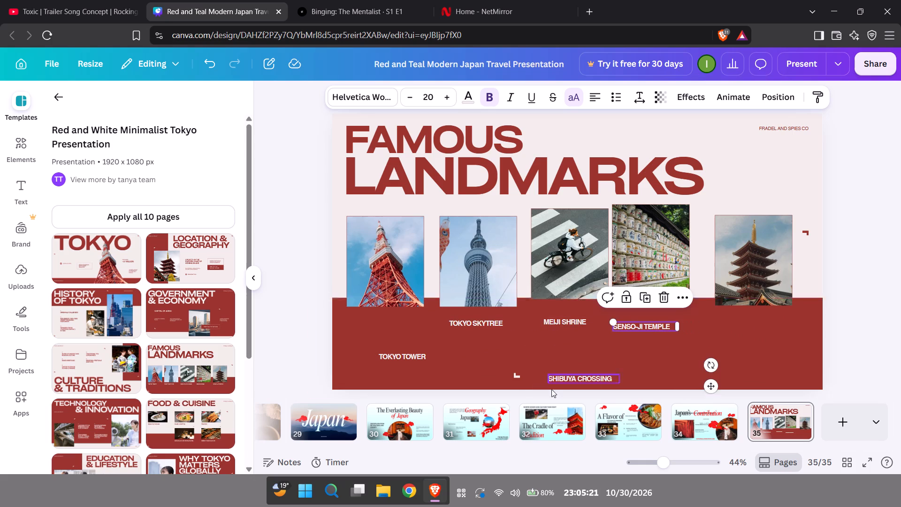
Move the small corner mark in the red band to below the Senso-ji Temple photo.
drag(516, 376, 768, 346)
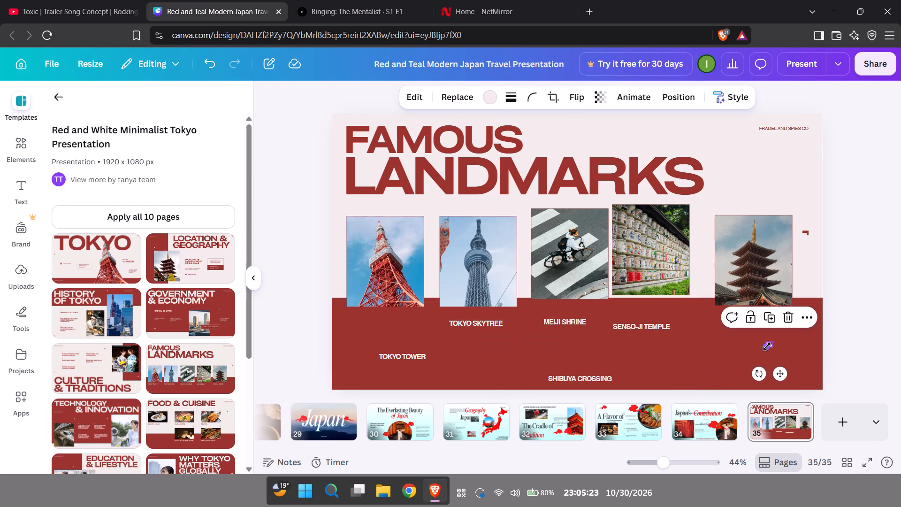
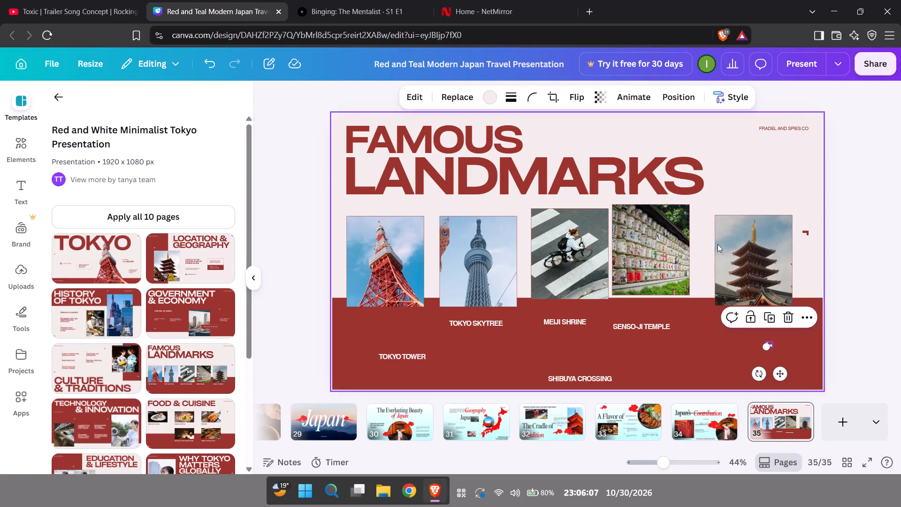
Raise the pagoda photo beside the LANDMARKS heading, and shift the barrels photo slightly right and down, level with the Tokyo Tower photo.
drag(749, 254, 744, 211)
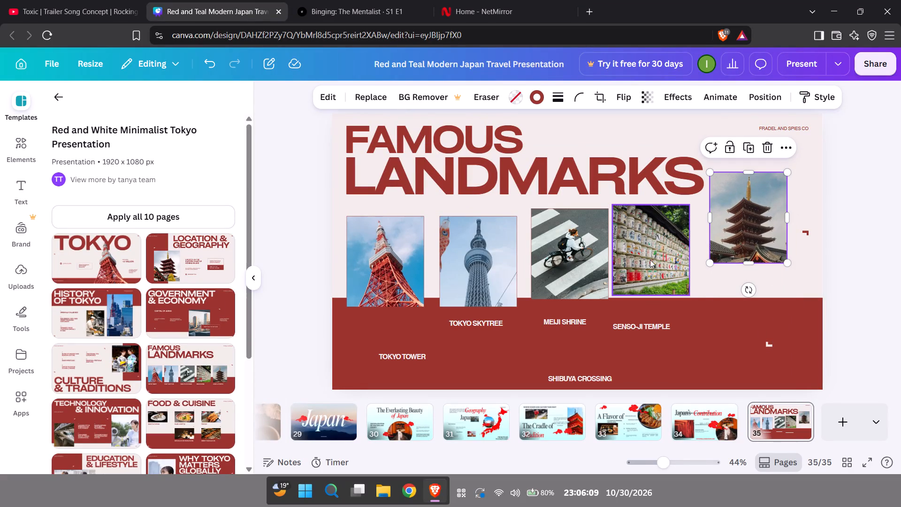
drag(650, 260, 665, 271)
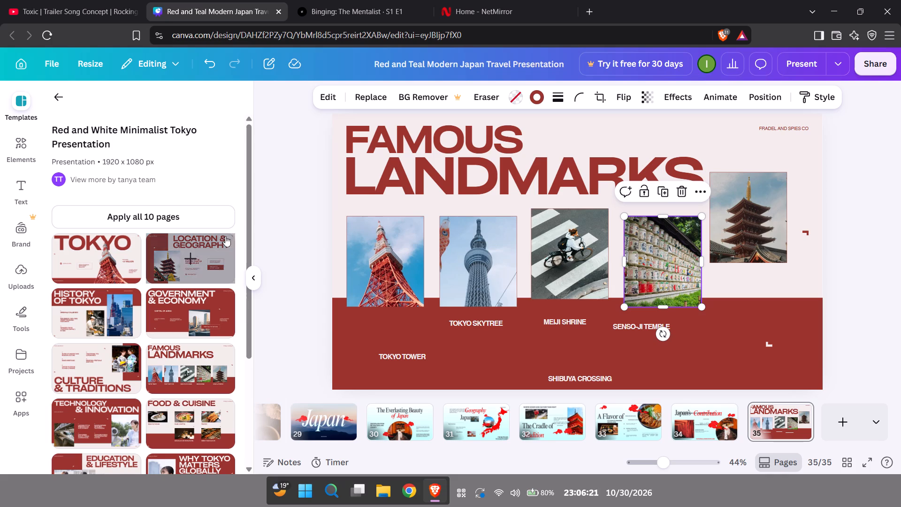
Lower the computer's screen brightness slightly in the system quick settings.
click(498, 498)
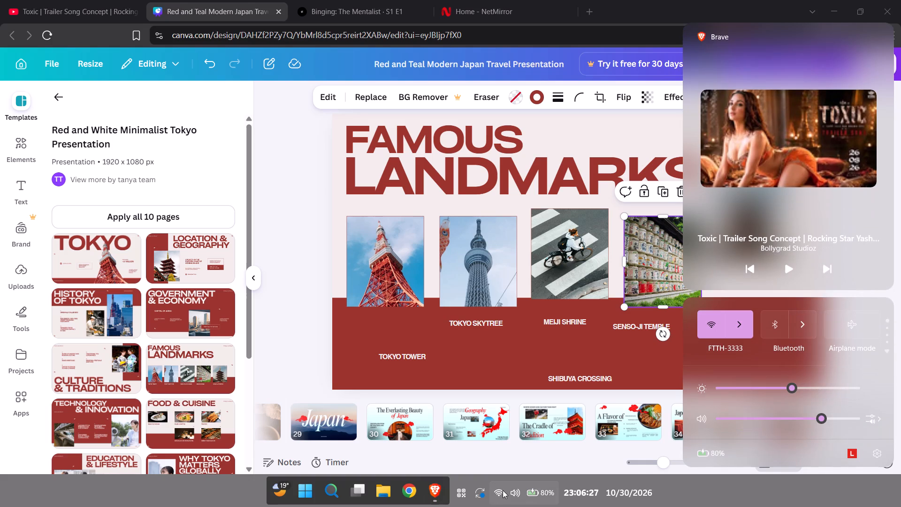
click(778, 389)
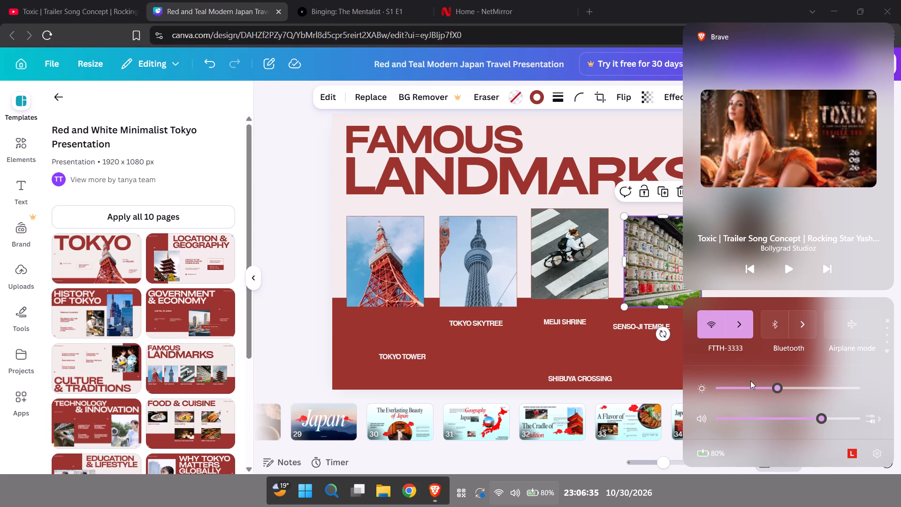
click(753, 502)
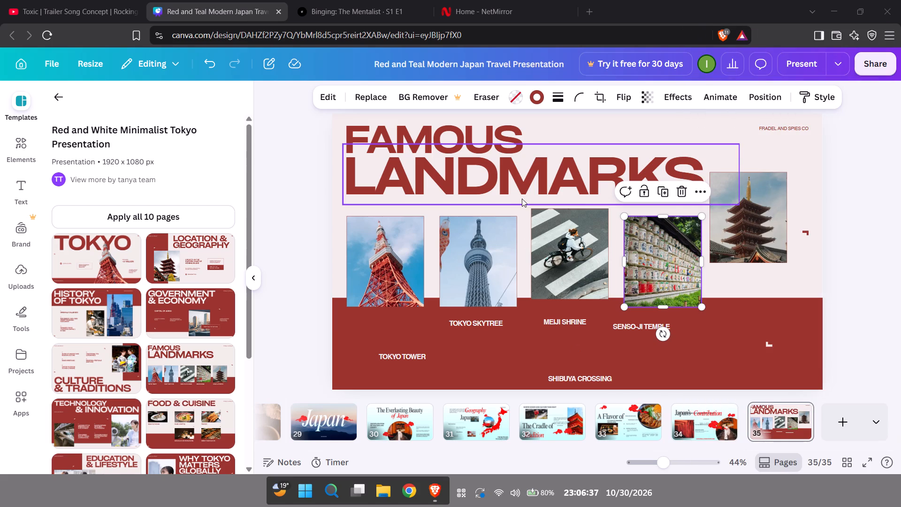
Launch the Kuro app from the recent system searches.
click(333, 493)
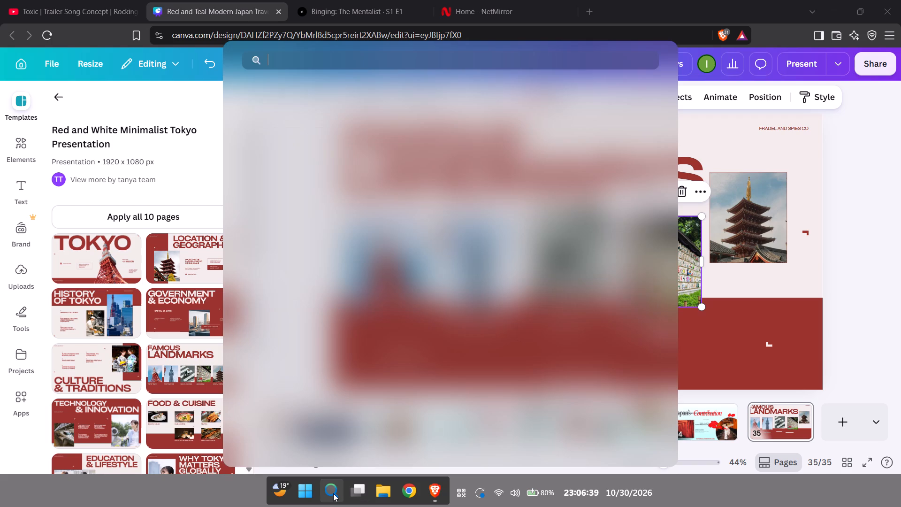
click(286, 227)
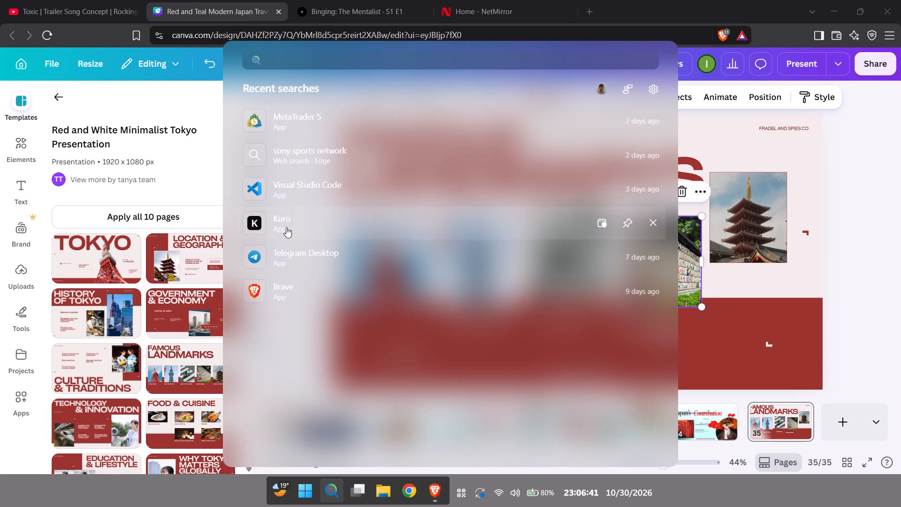